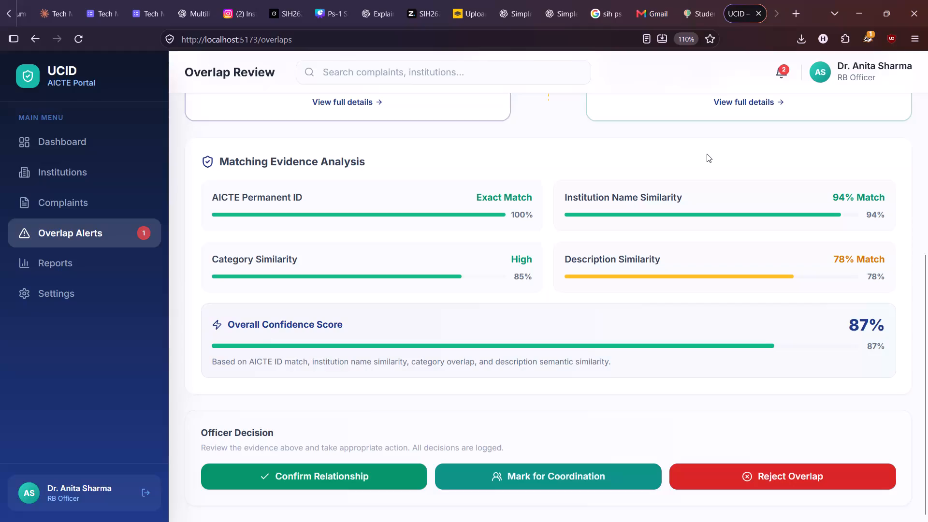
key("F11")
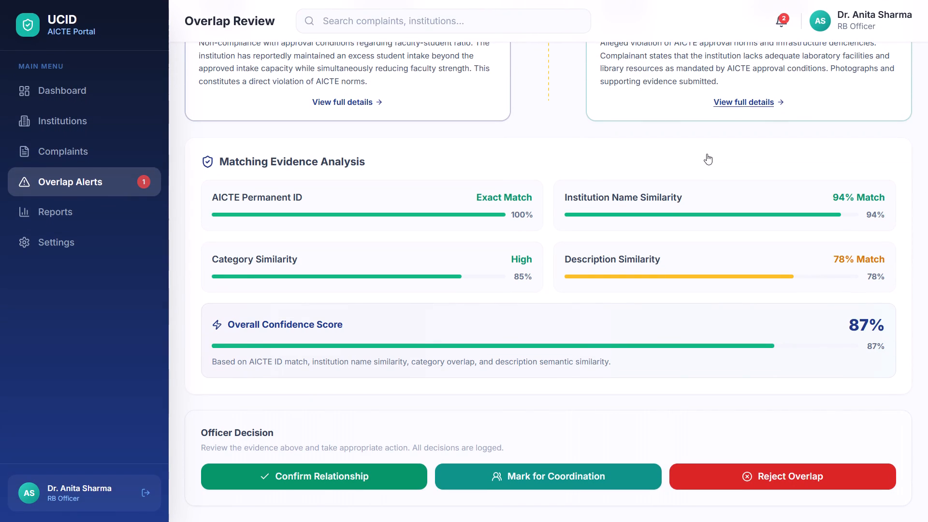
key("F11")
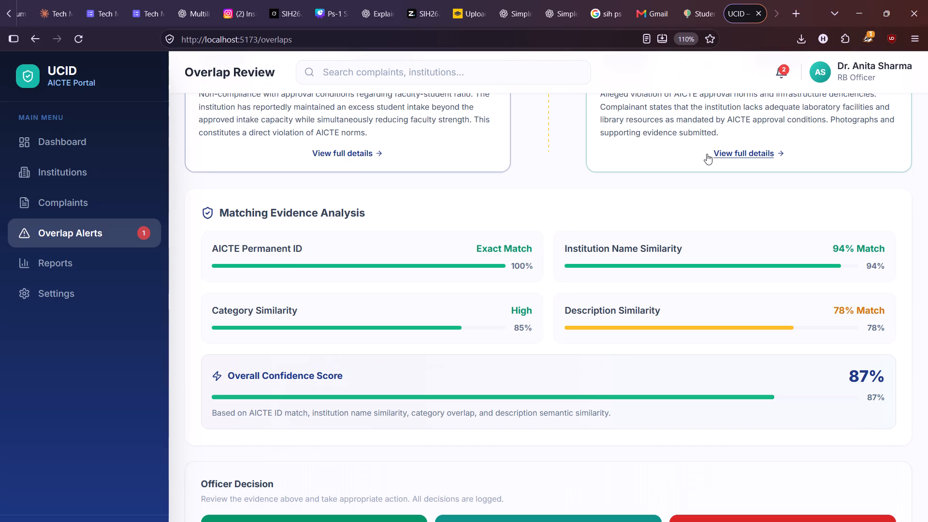
Capture a full-screen snip of the Overlap Review page.
key("shift+super+s")
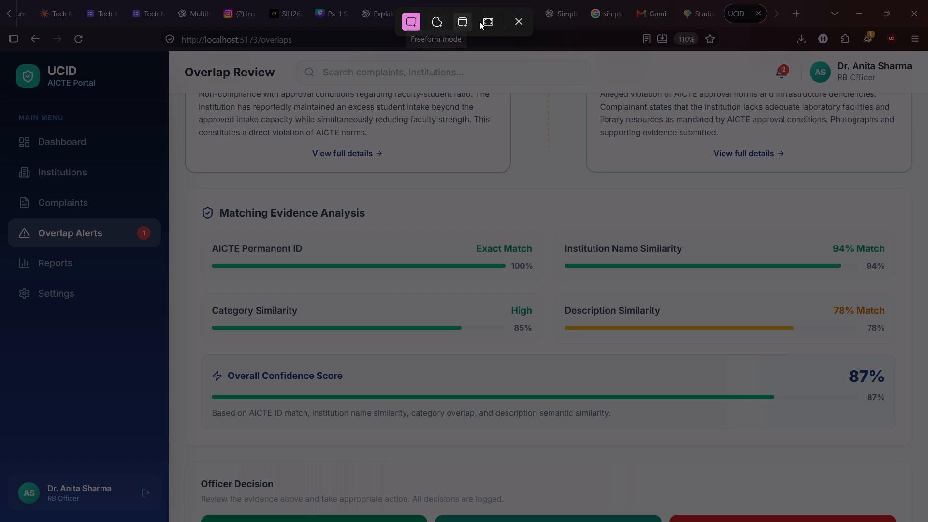
left_click(492, 23)
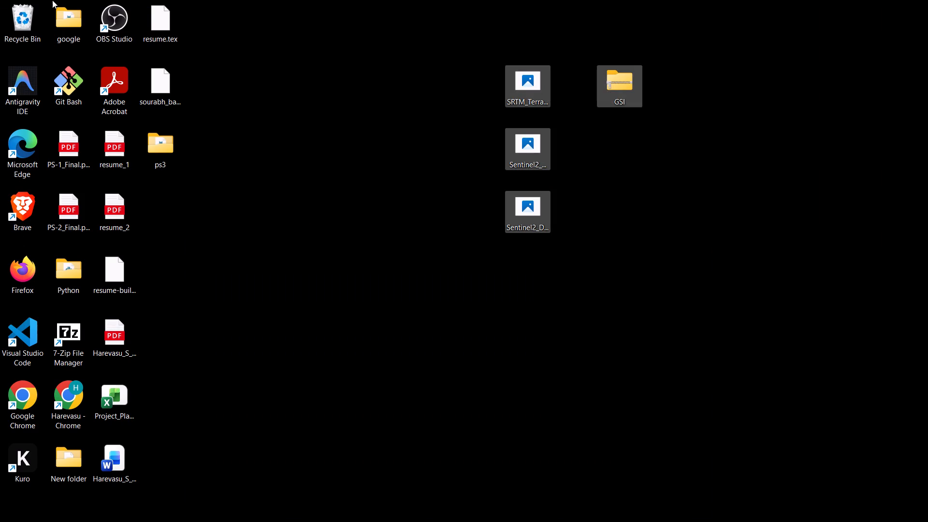
Open OBS Studio from the desktop and record a short test clip of the display.
double_click(115, 25)
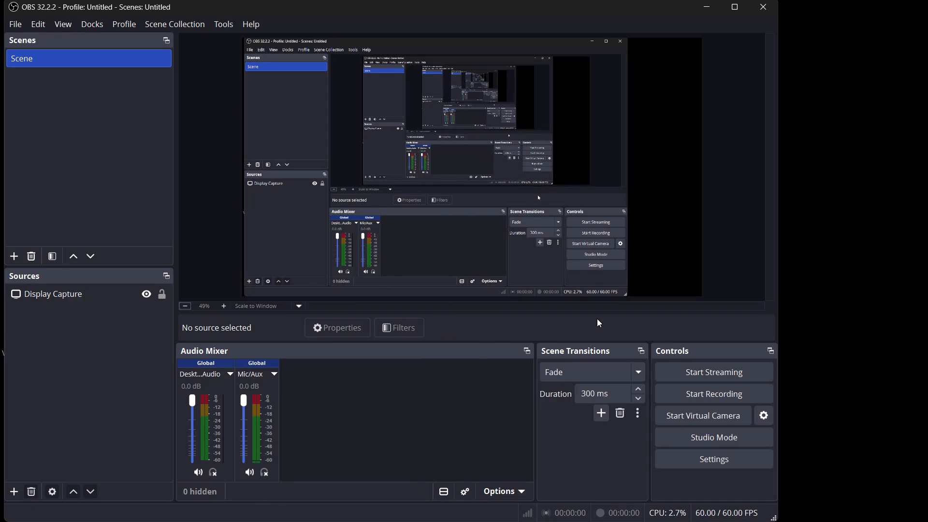
left_click(707, 398)
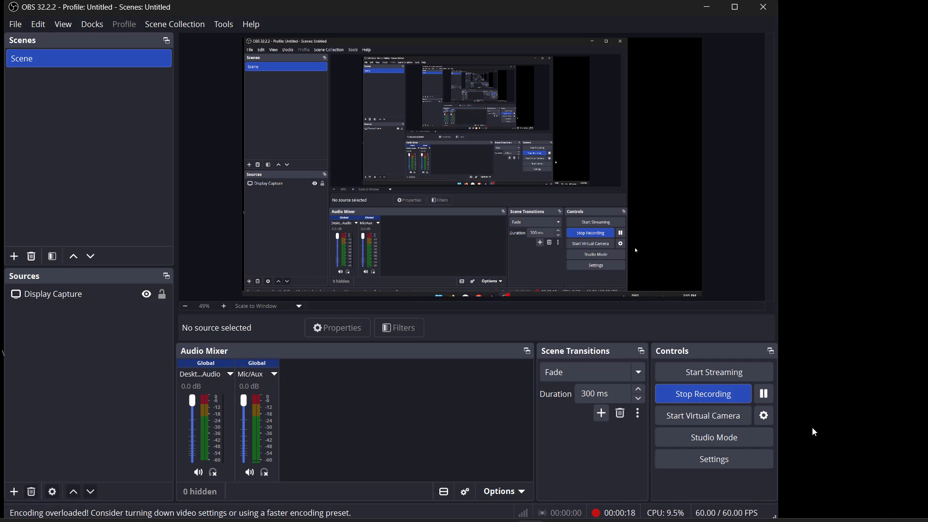
left_click(737, 393)
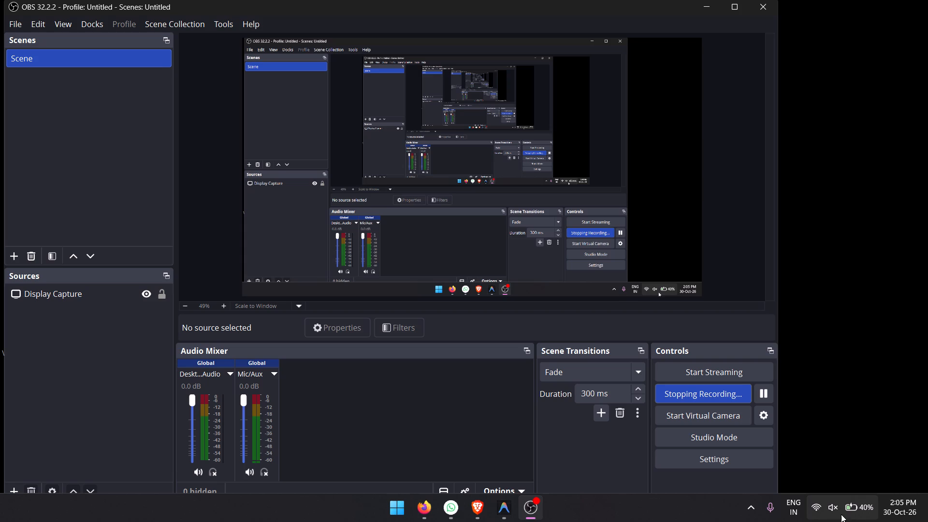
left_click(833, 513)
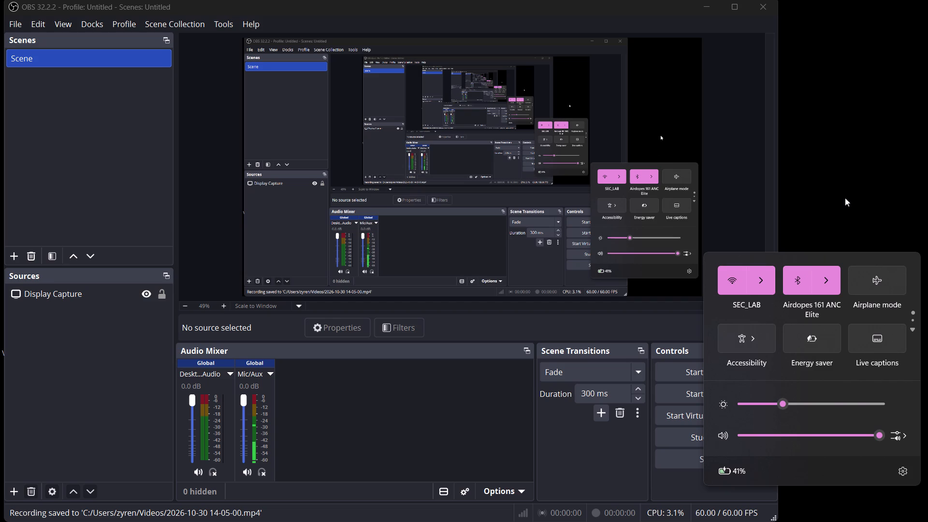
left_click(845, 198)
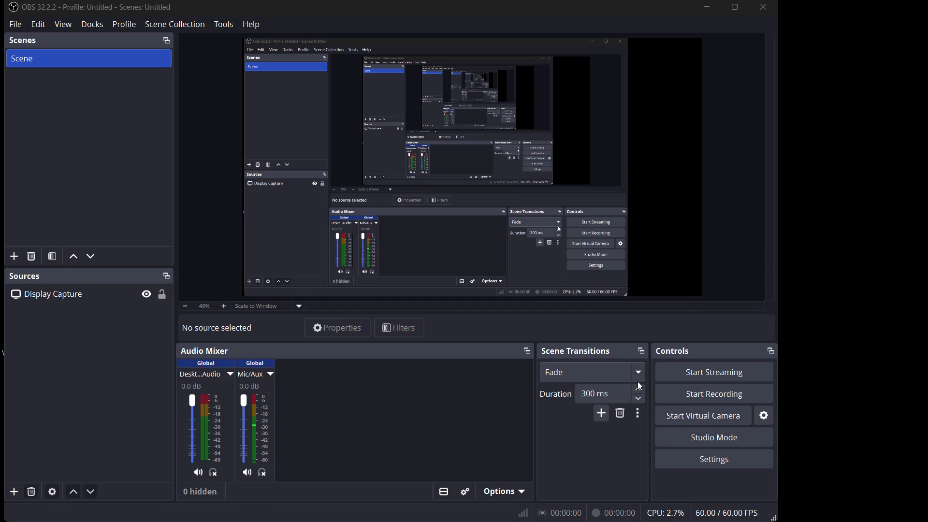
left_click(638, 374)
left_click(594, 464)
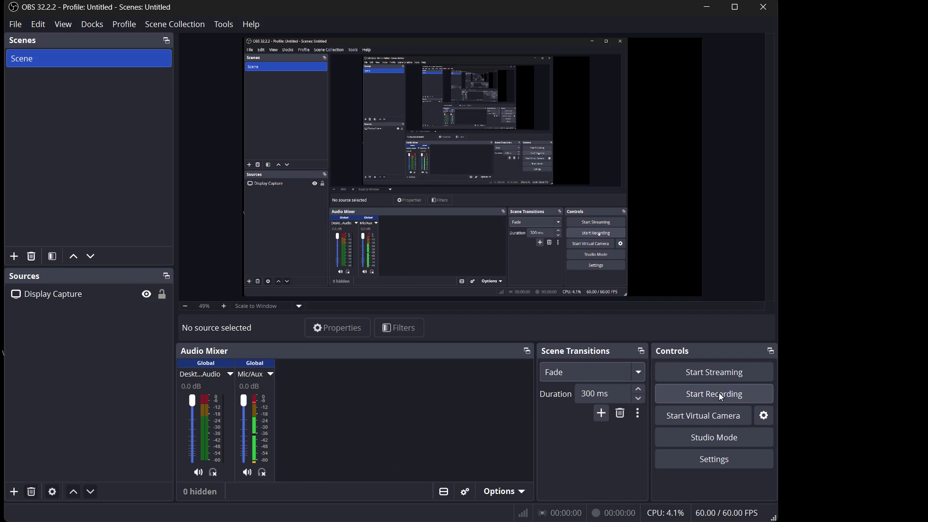
left_click(19, 23)
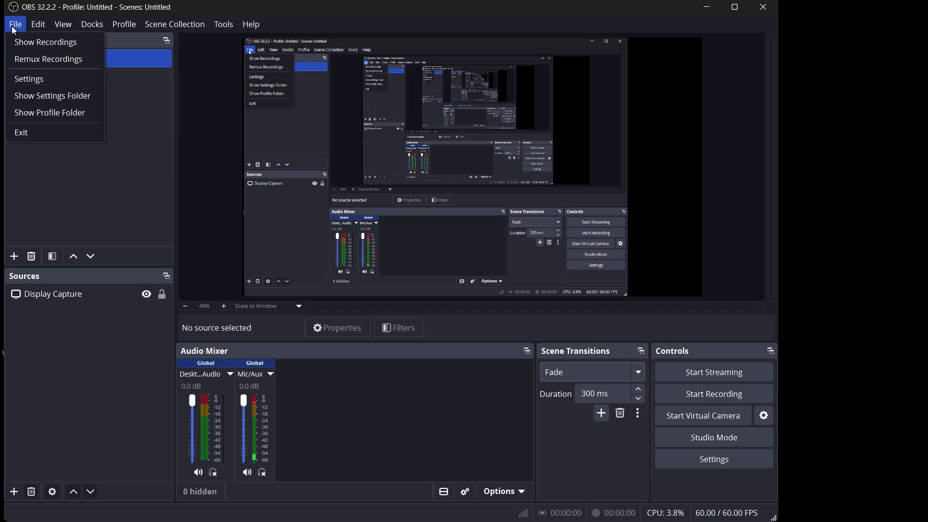
left_click(23, 43)
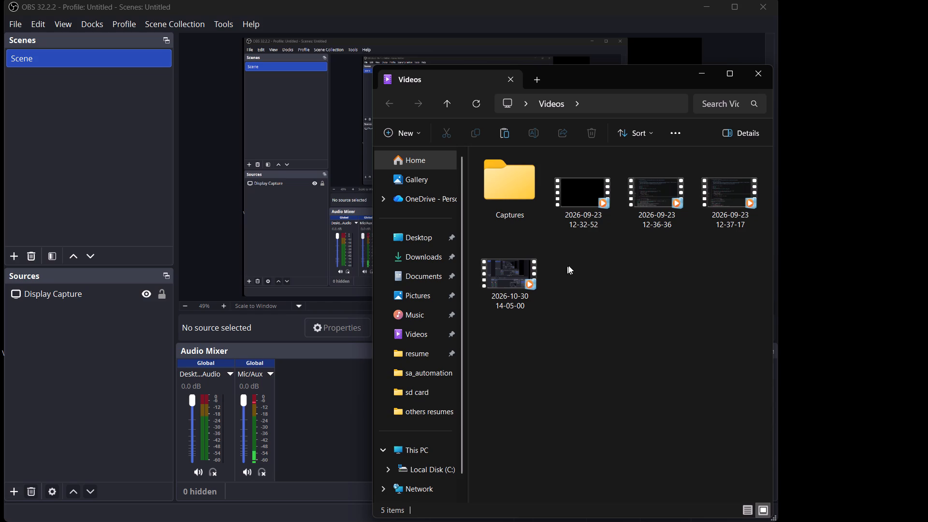
double_click(507, 283)
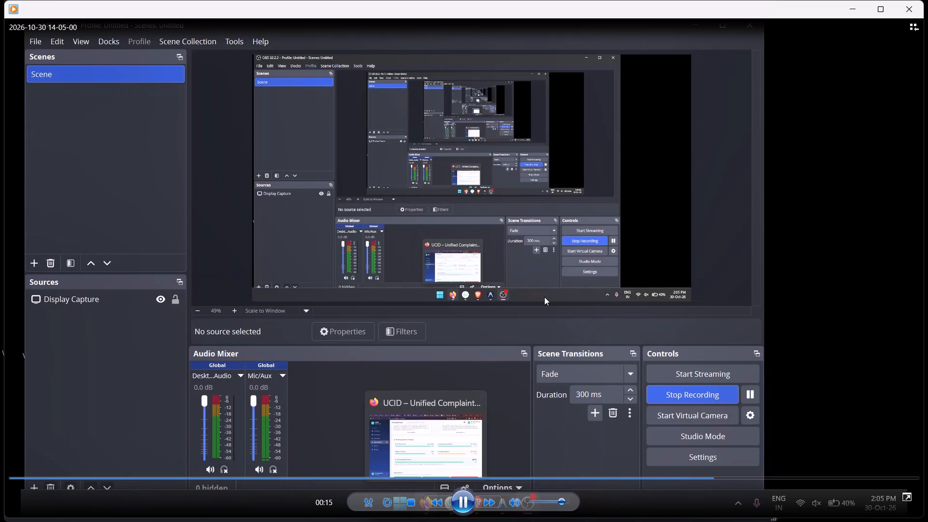
left_click(920, 9)
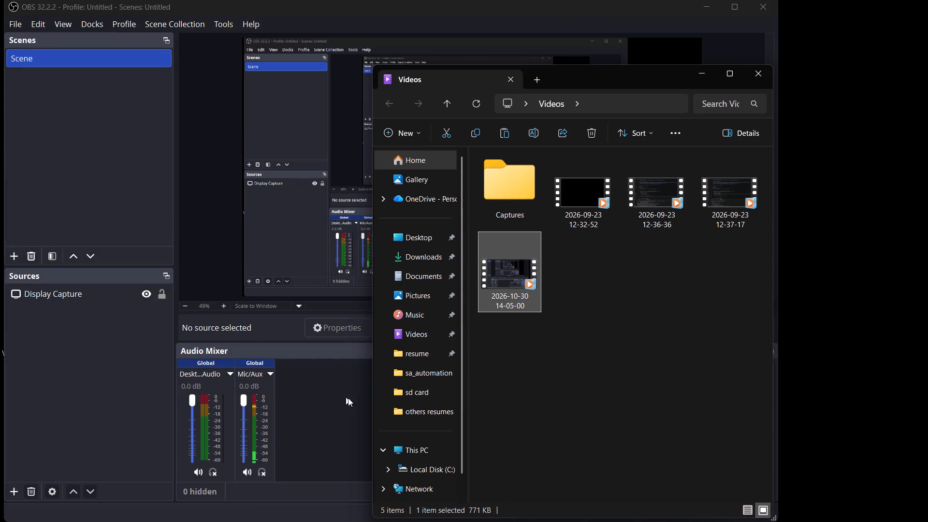
left_click(699, 72)
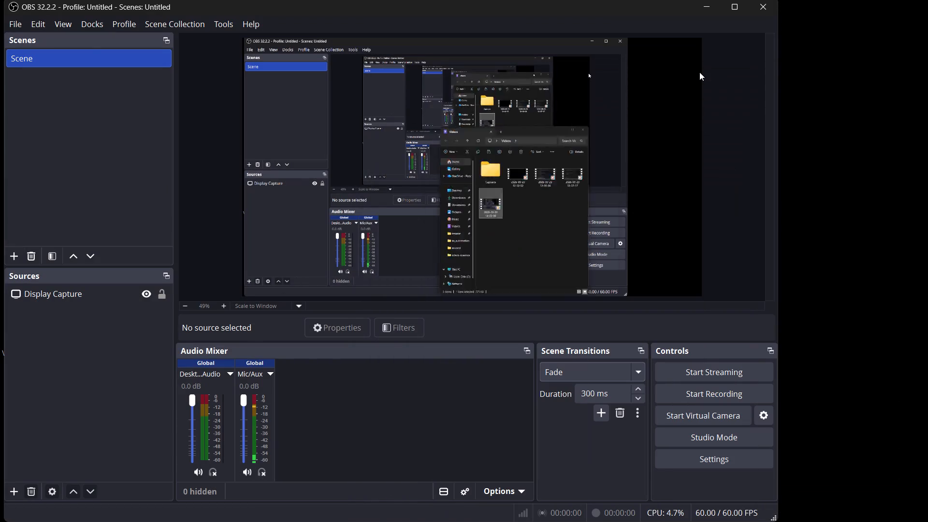
Record a second test clip of a few seconds with the current display capture.
left_click(715, 391)
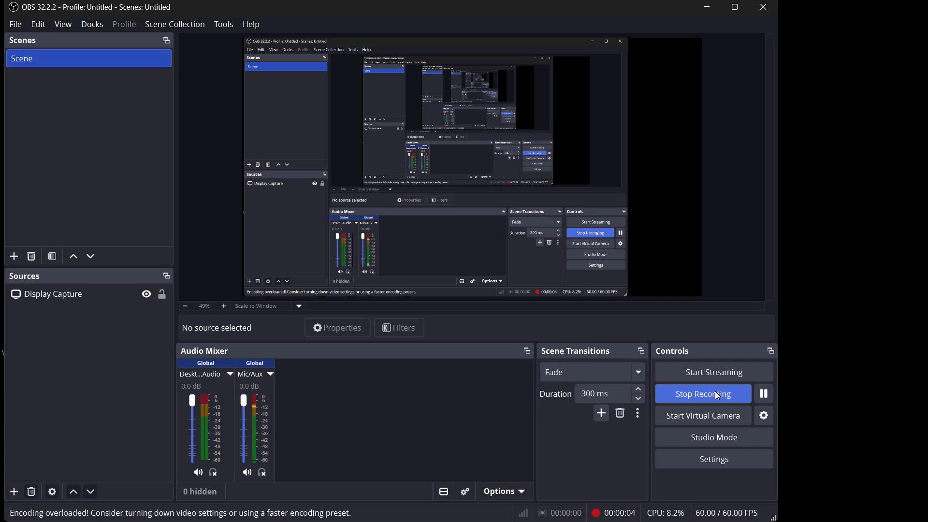
left_click(715, 391)
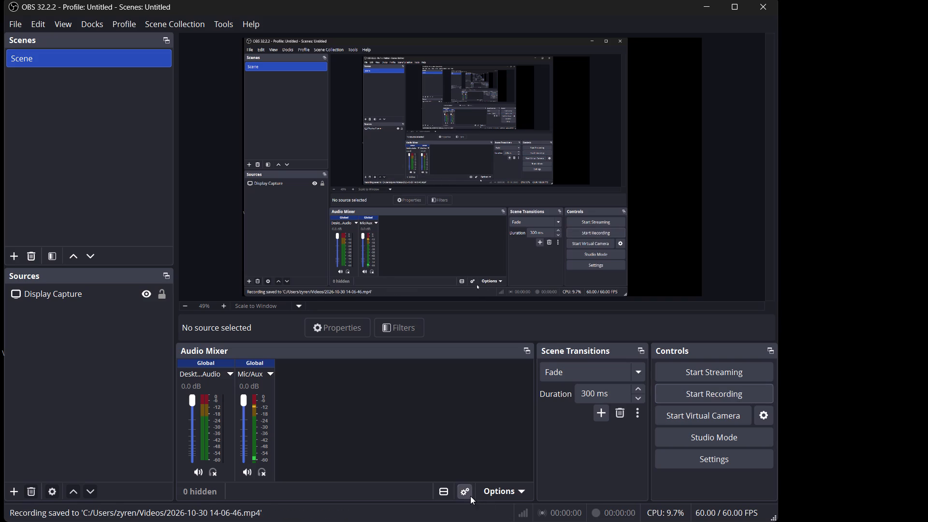
key("alt+Tab")
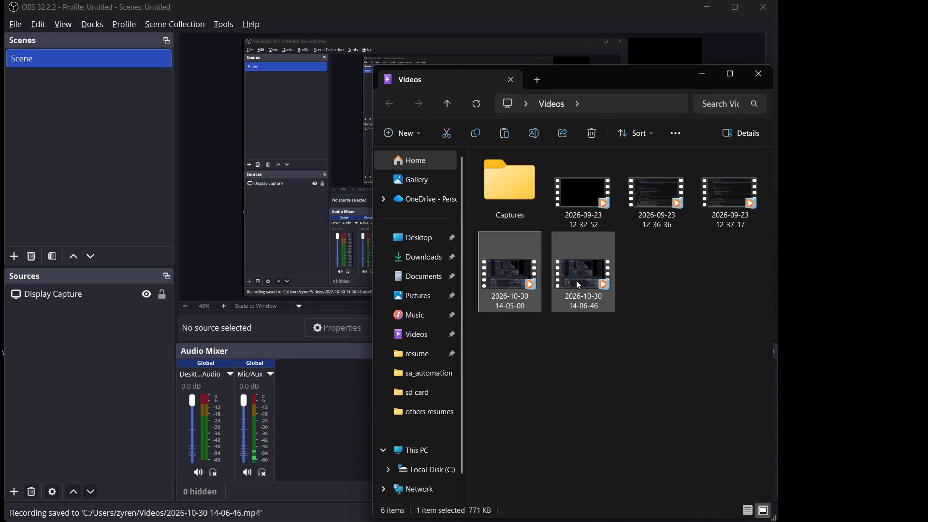
double_click(576, 280)
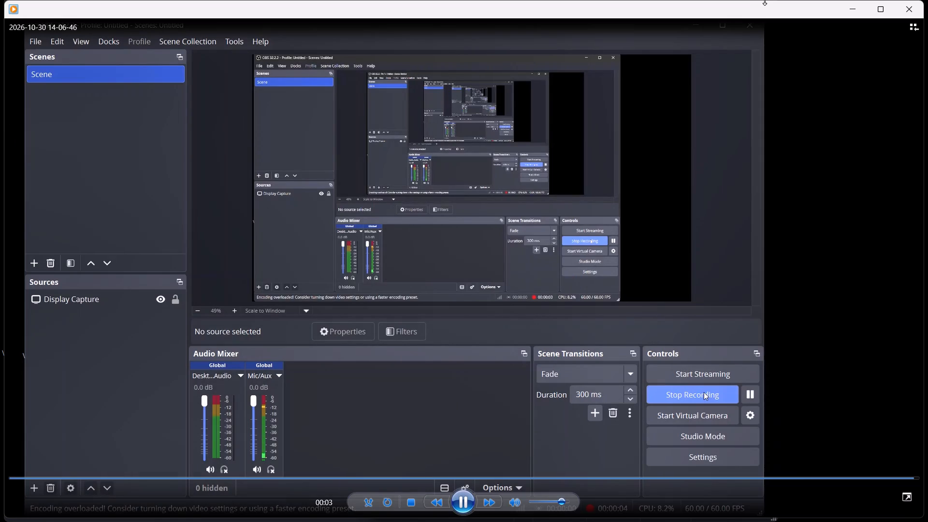
left_click(913, 9)
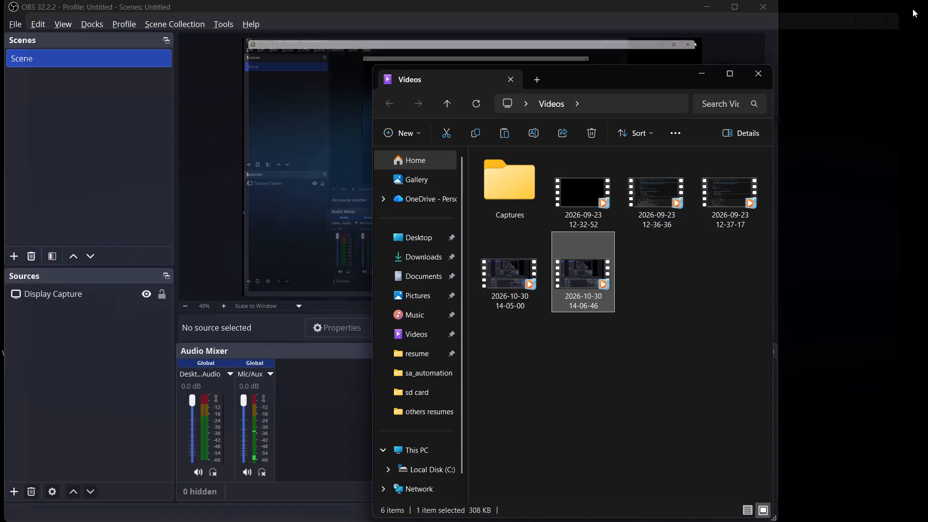
left_click(758, 75)
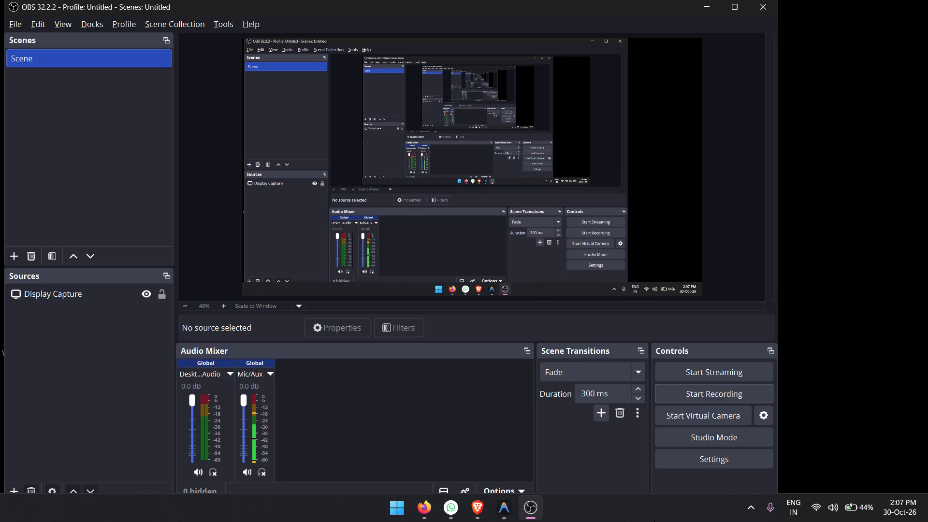
Switch to the UCID portal in Firefox and open the overlap review for ABC Engineering College from the dashboard.
left_click(421, 510)
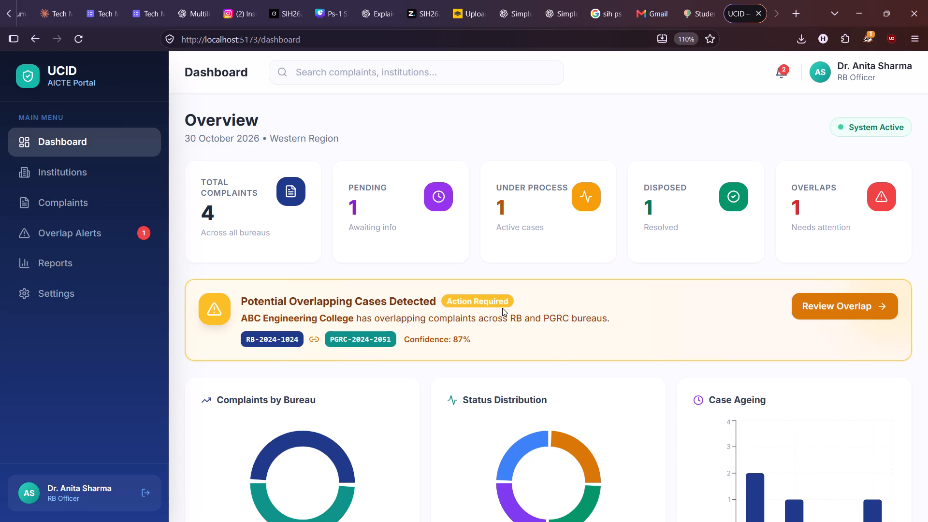
scroll(502, 308, "down", 1)
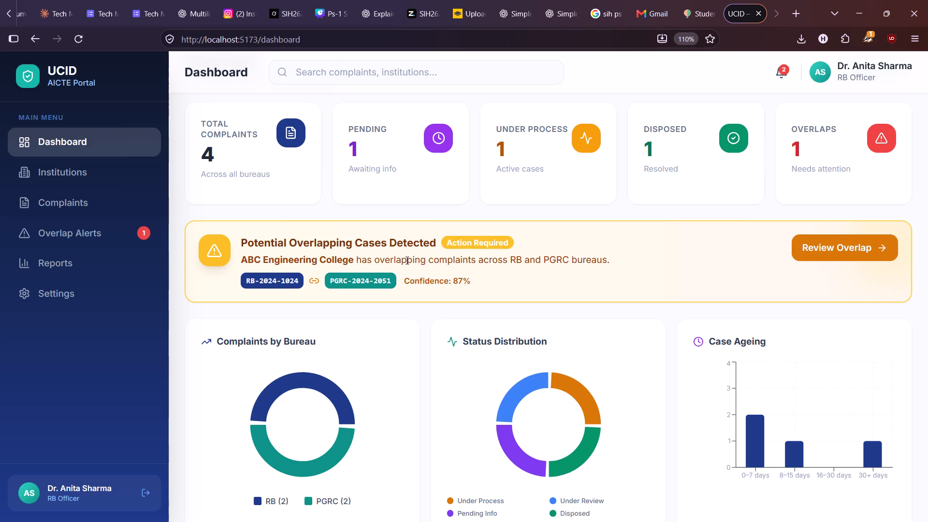
left_click(812, 248)
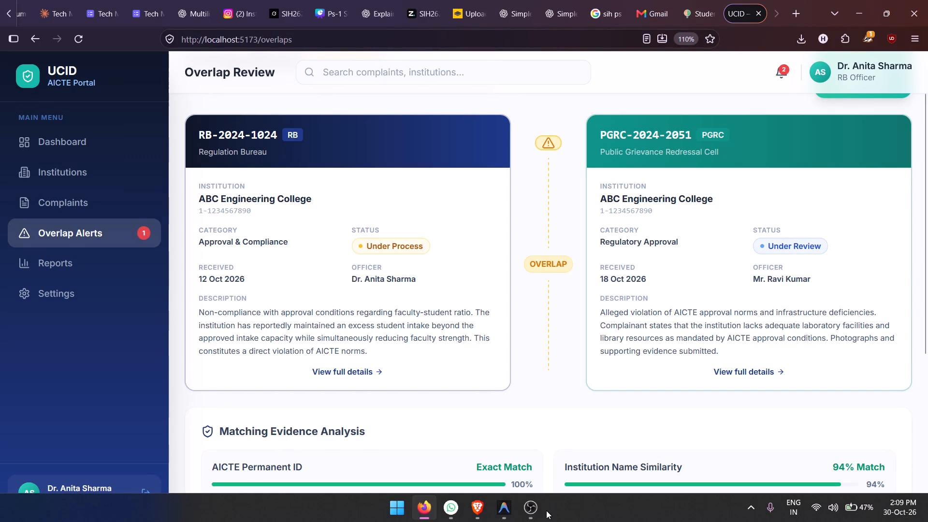
Switch to OBS Studio and close it.
left_click(537, 508)
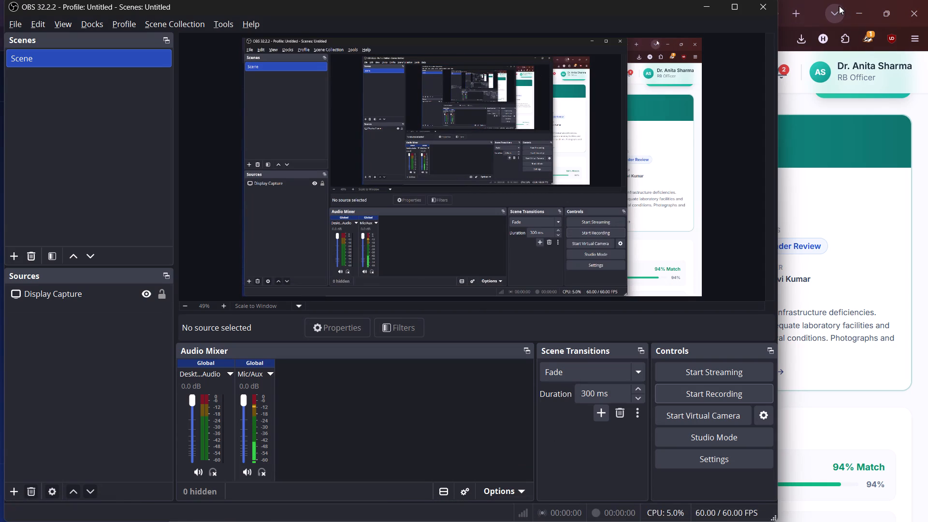
left_click(764, 5)
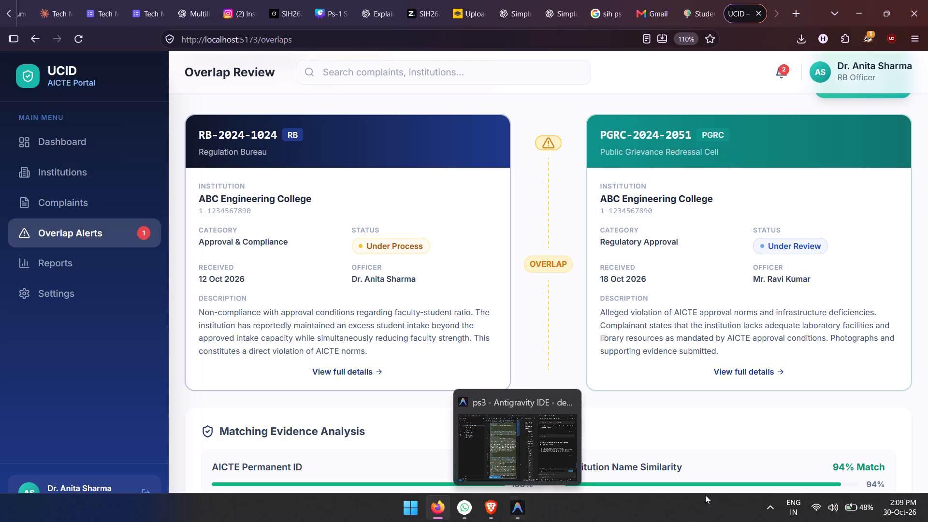
Check which background apps are in the hidden system tray icons.
left_click(767, 507)
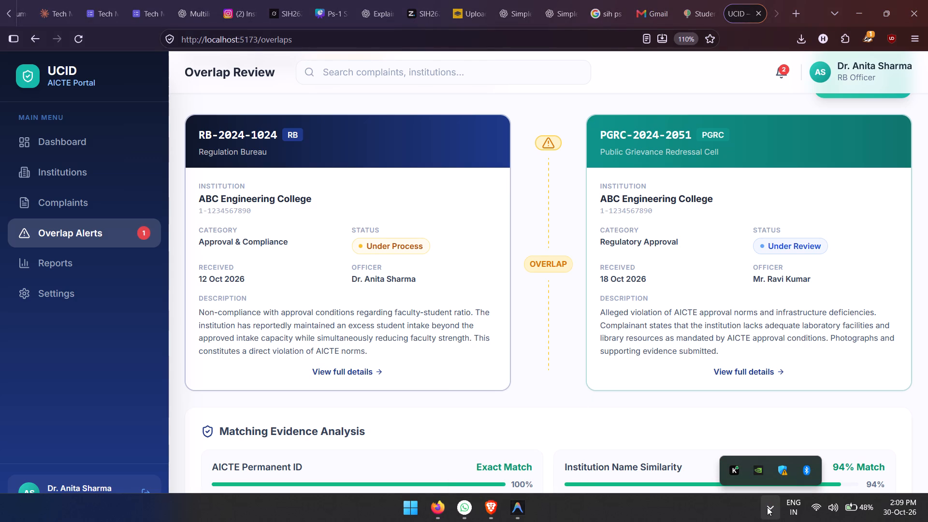
left_click(696, 509)
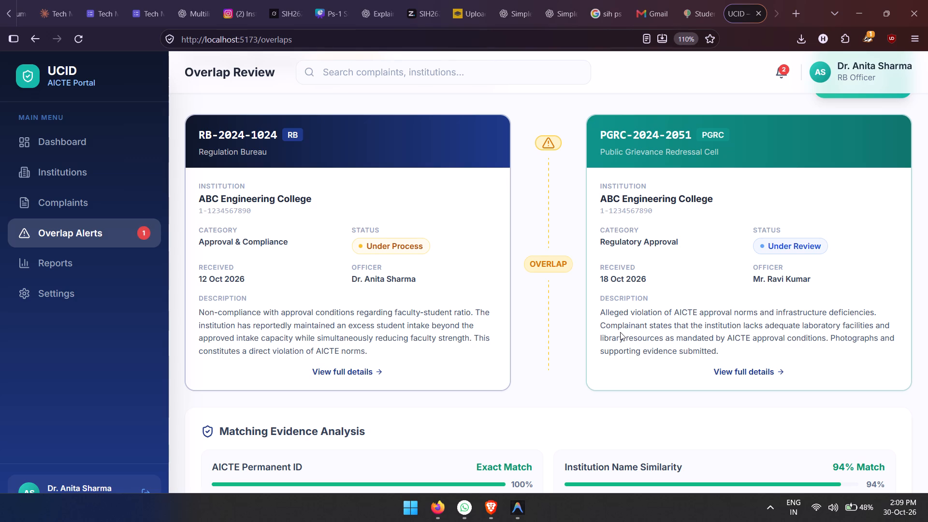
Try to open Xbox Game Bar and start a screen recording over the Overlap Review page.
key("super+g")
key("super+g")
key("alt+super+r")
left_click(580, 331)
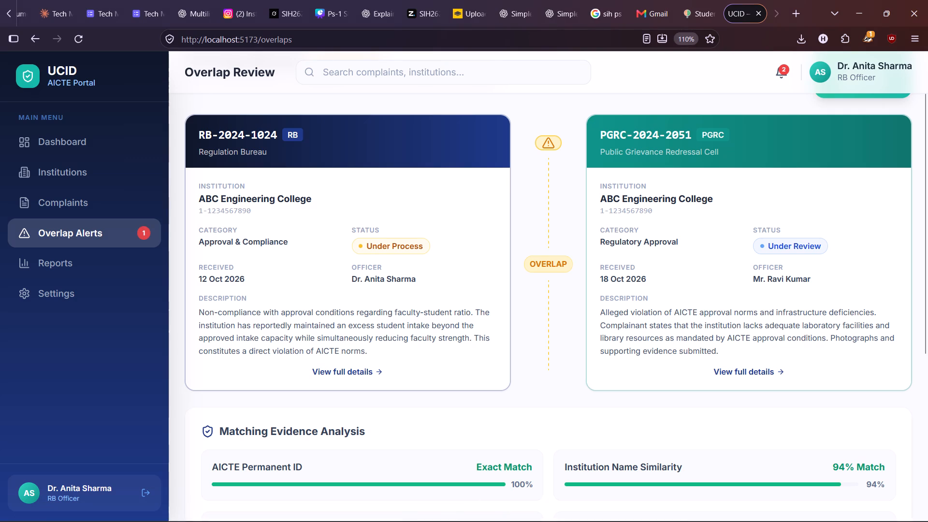
Open Windows Settings and search for "screen".
left_click(413, 501)
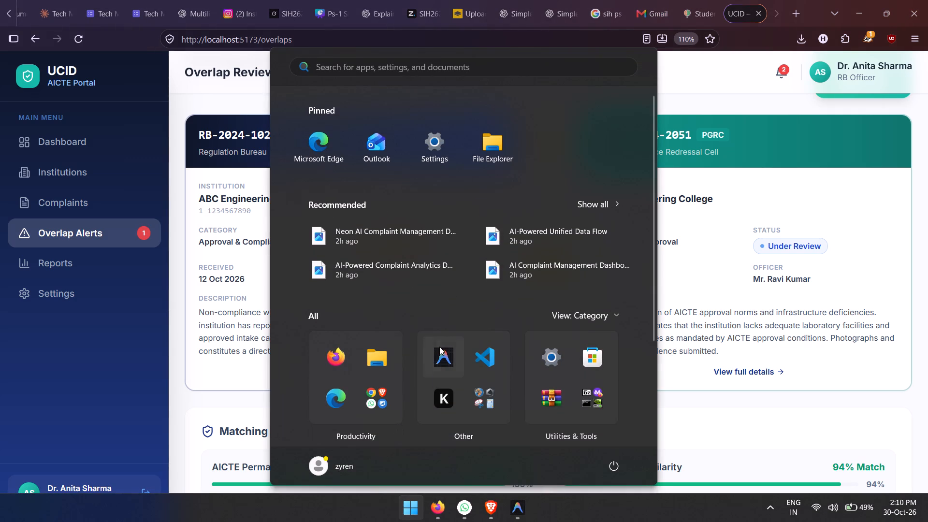
left_click(440, 149)
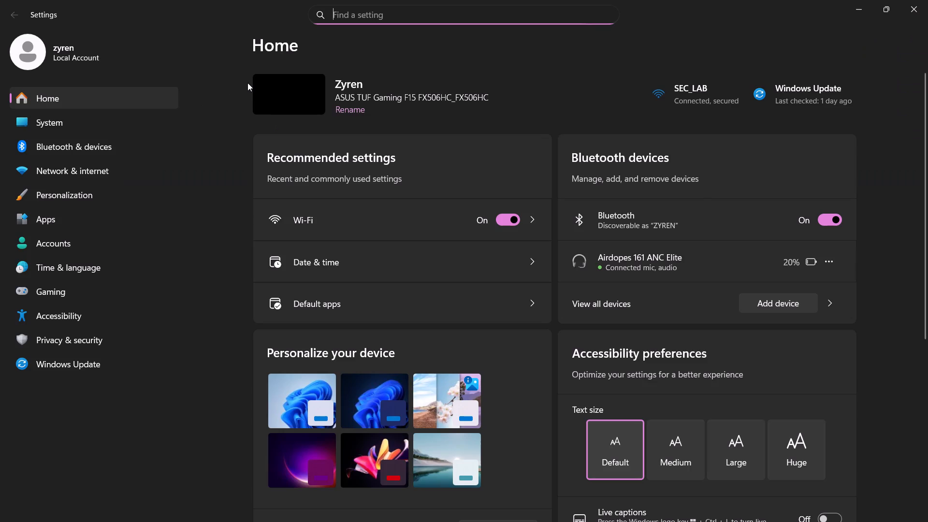
type("screeen")
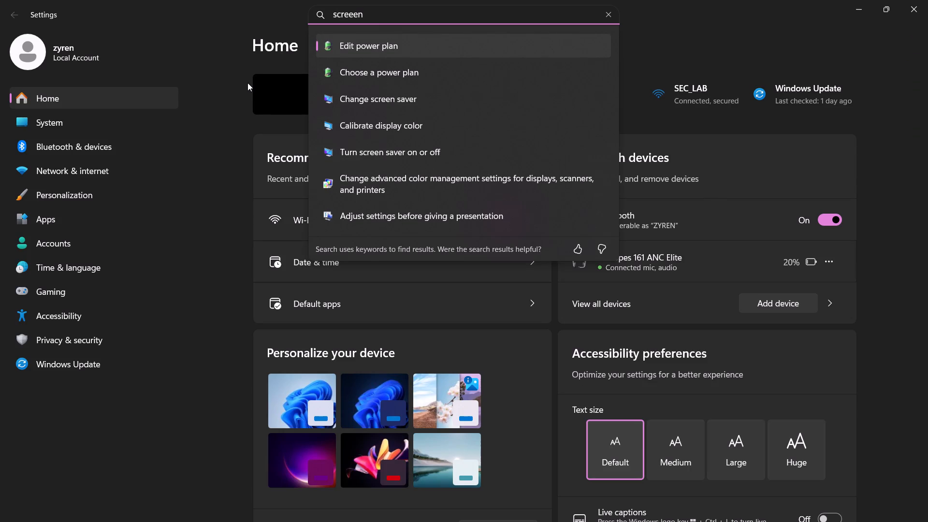
key("Left")
key("Left")
key("BackSpace")
key("Right")
key("Right")
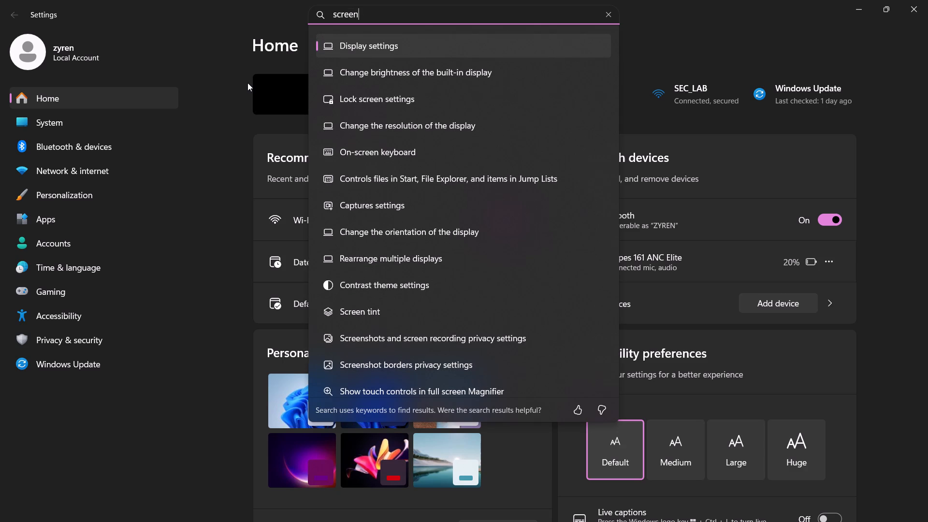
key("Right")
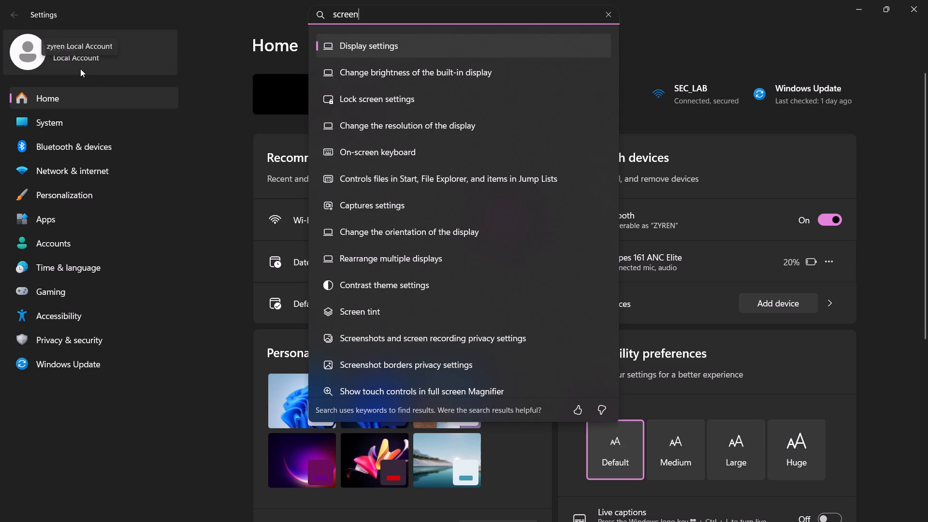
Extend the Settings search to "screen re" and open the Screenshots and screen recording privacy settings.
key("space")
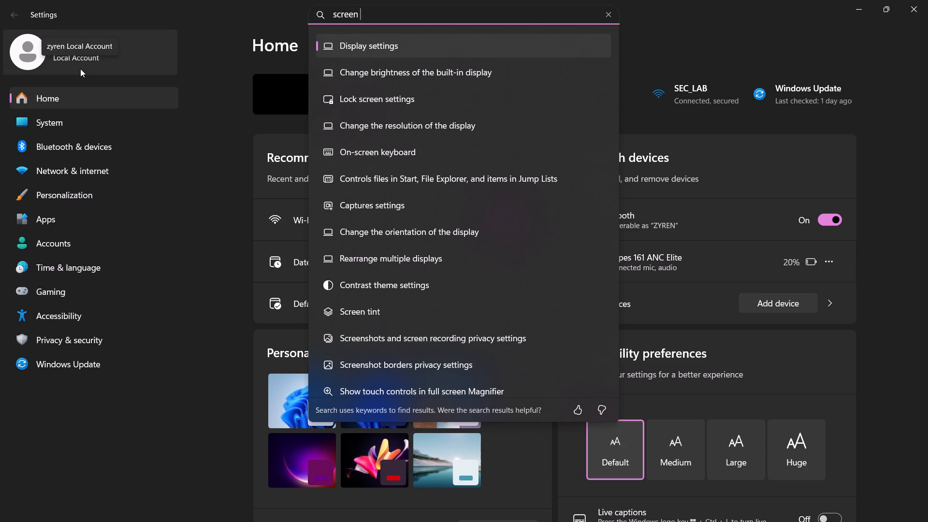
type("re")
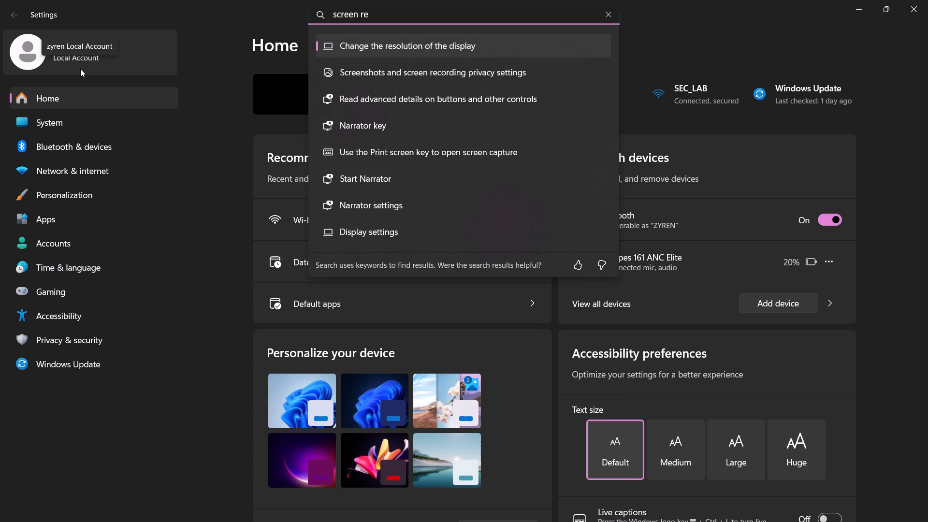
left_click(362, 76)
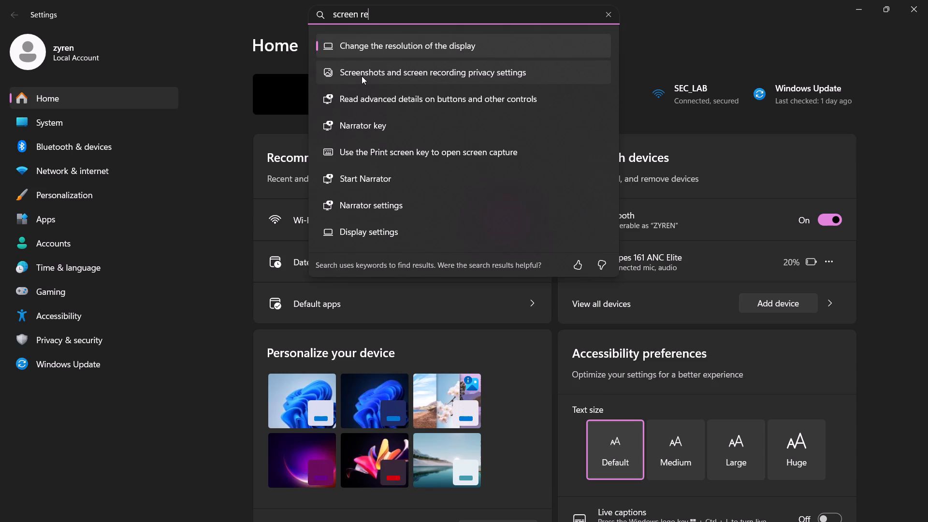
left_click(362, 76)
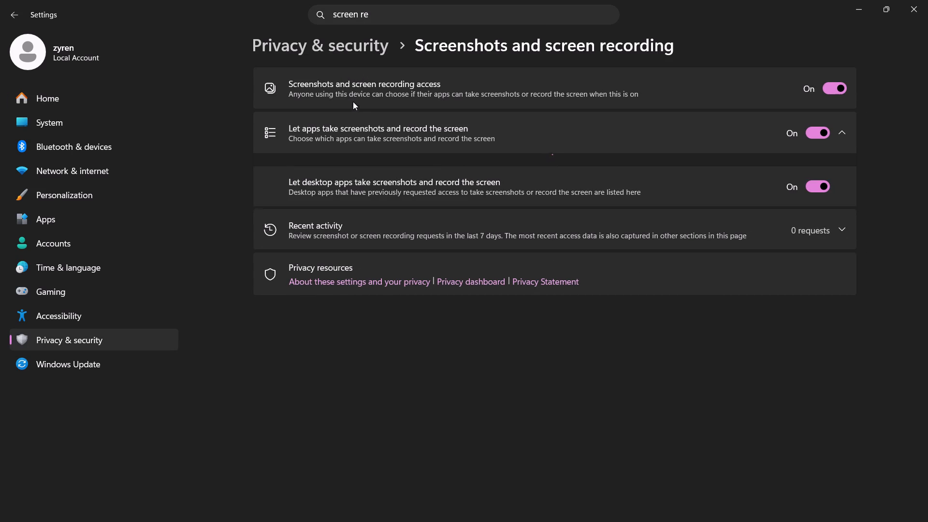
Bring up the screen snipping overlay to check its capture modes, dismiss it, and close Windows Settings.
key("shift+super+s")
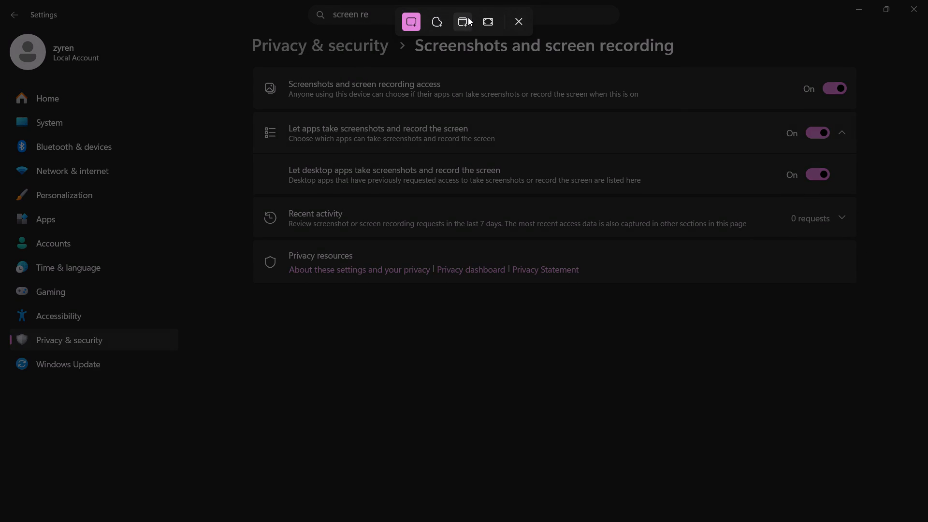
left_click(518, 16)
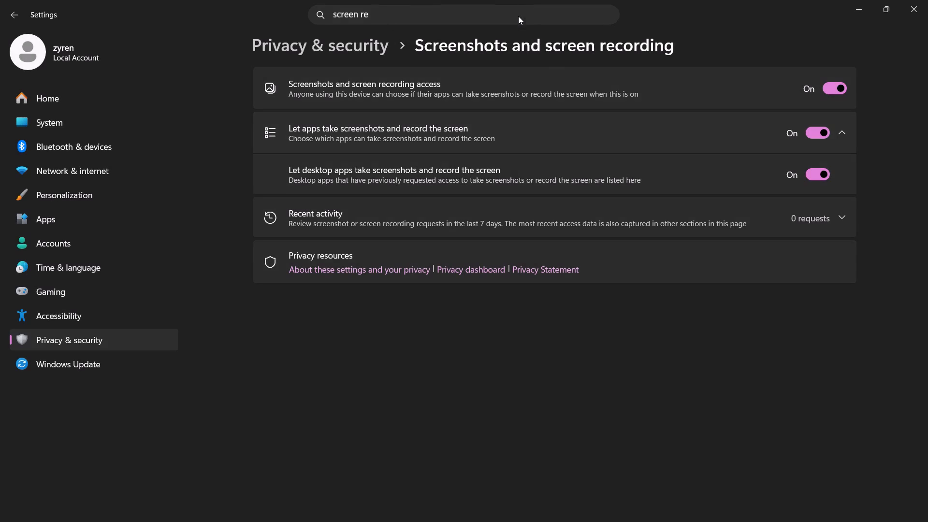
left_click(917, 0)
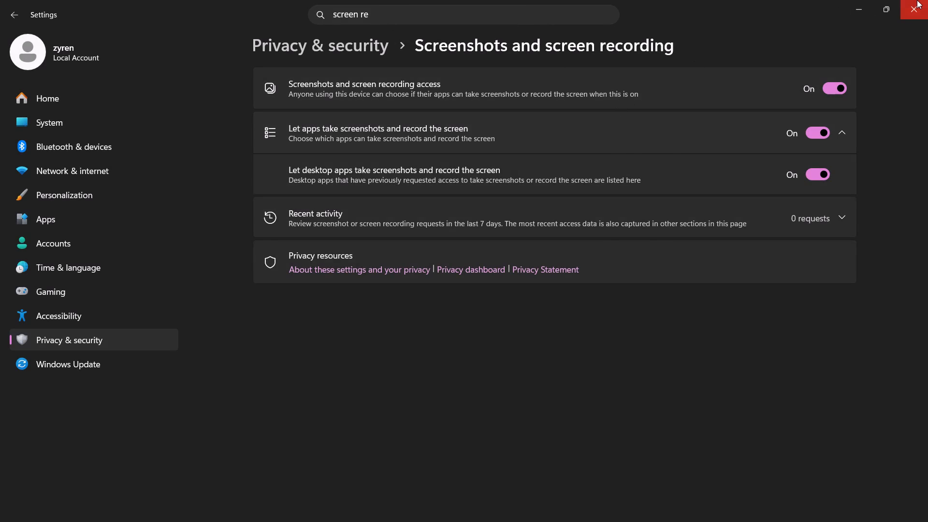
Look through the Overlap Review page's matching evidence and officer decision options, and highlight the confidence score.
scroll(610, 225, "down", 5)
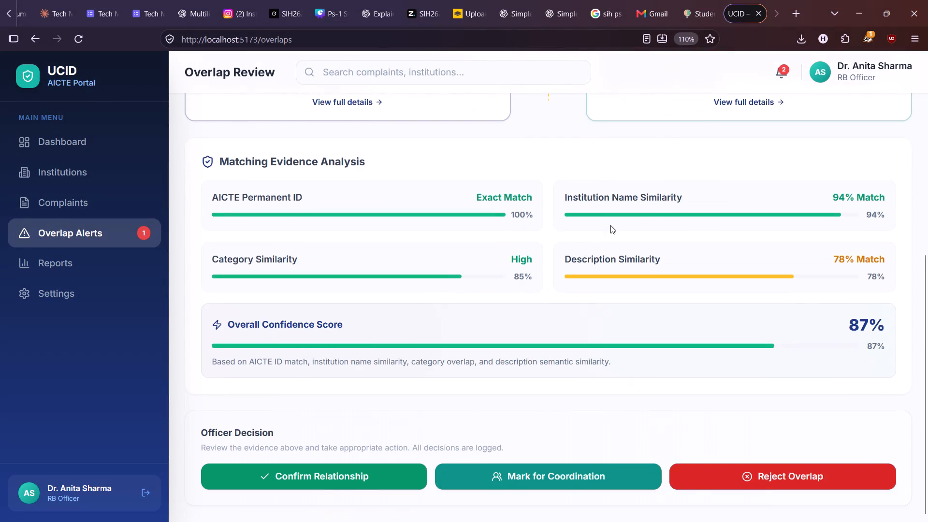
scroll(610, 225, "down", 4)
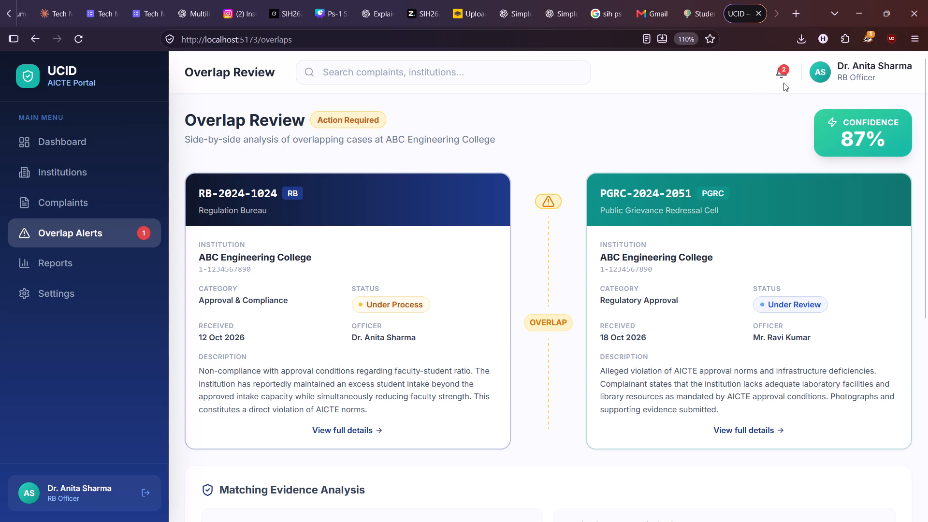
triple_click(856, 138)
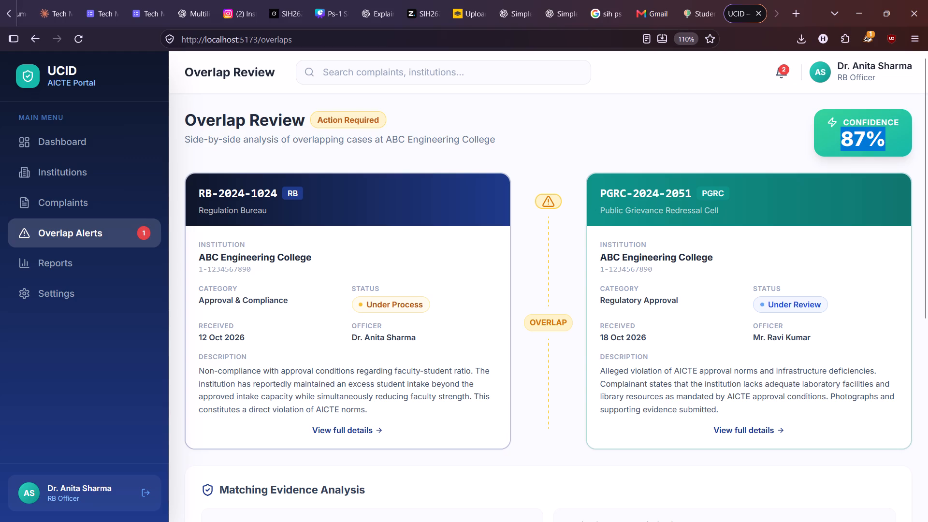
triple_click(856, 138)
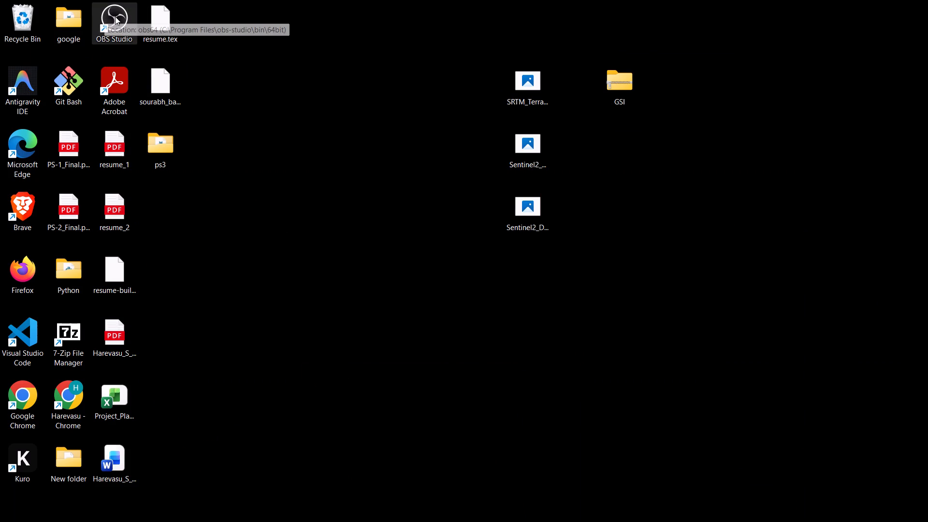
Switch to the desktop and launch OBS Studio.
double_click(117, 18)
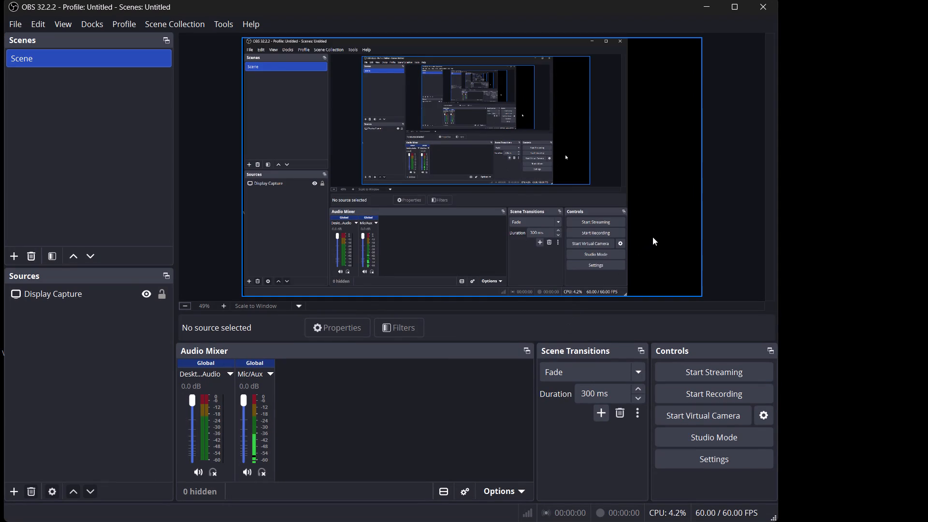
Search Windows for "ar" and launch Armoury Crate.
type("ar")
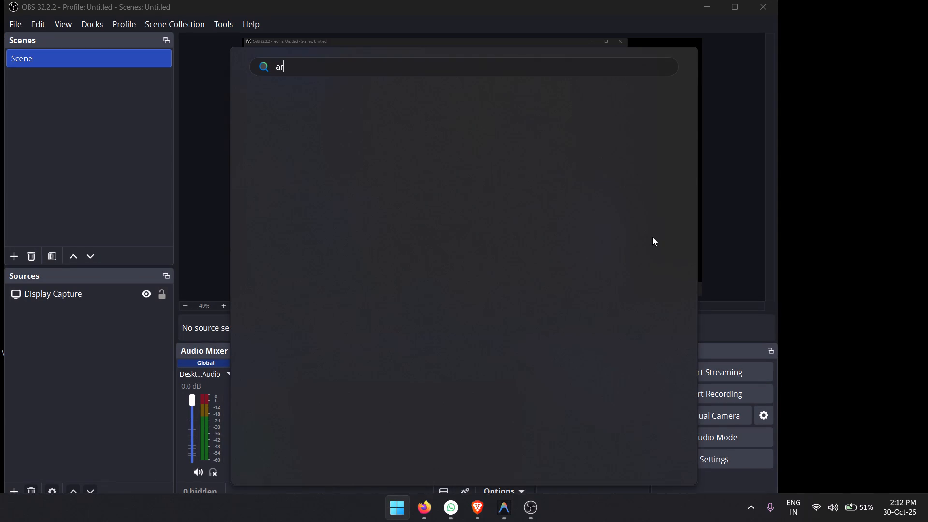
key("Return")
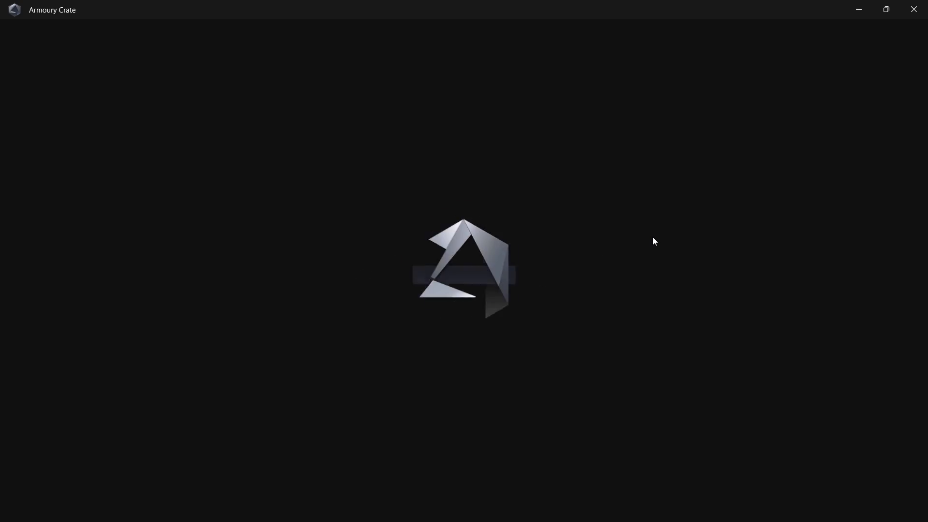
Open Windows Settings, search for "battery usa", and open the Power, sleep, and battery settings.
type("sett")
key("Return")
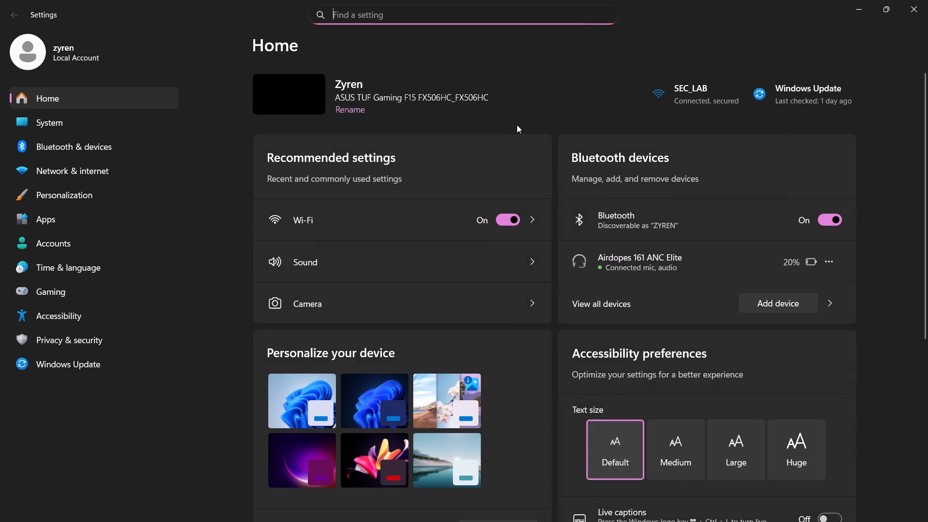
type("battery")
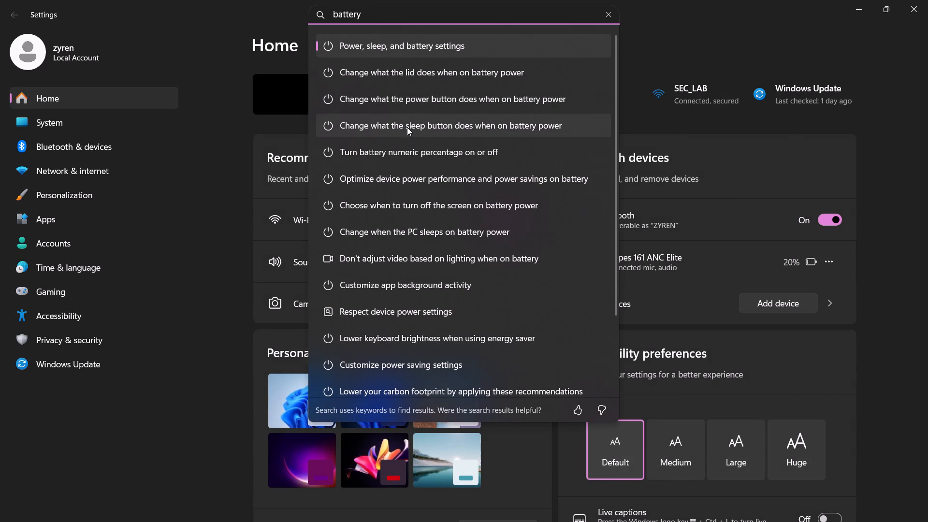
key("space")
type("usa")
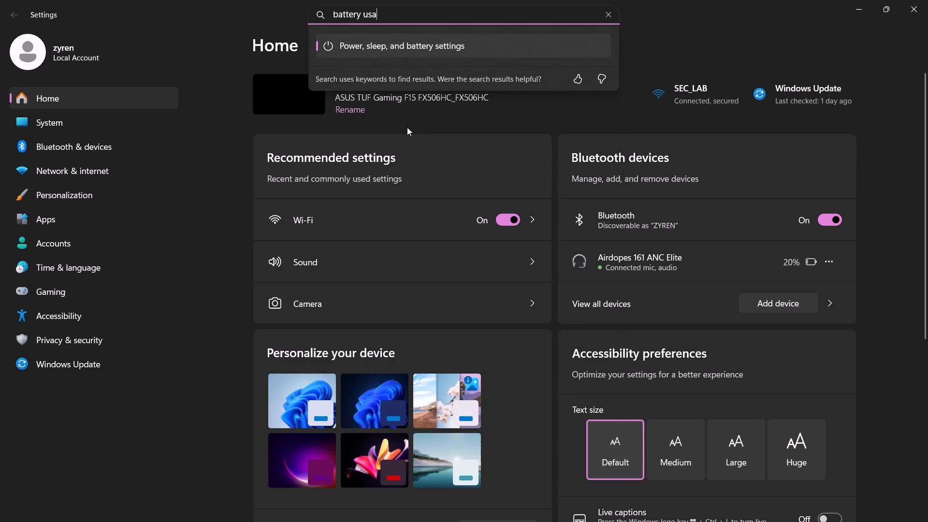
left_click(403, 49)
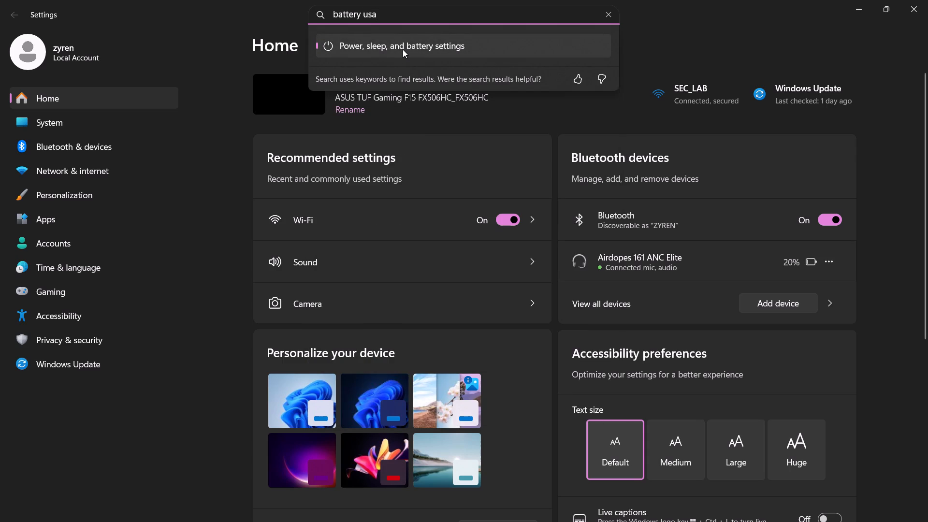
left_click(403, 49)
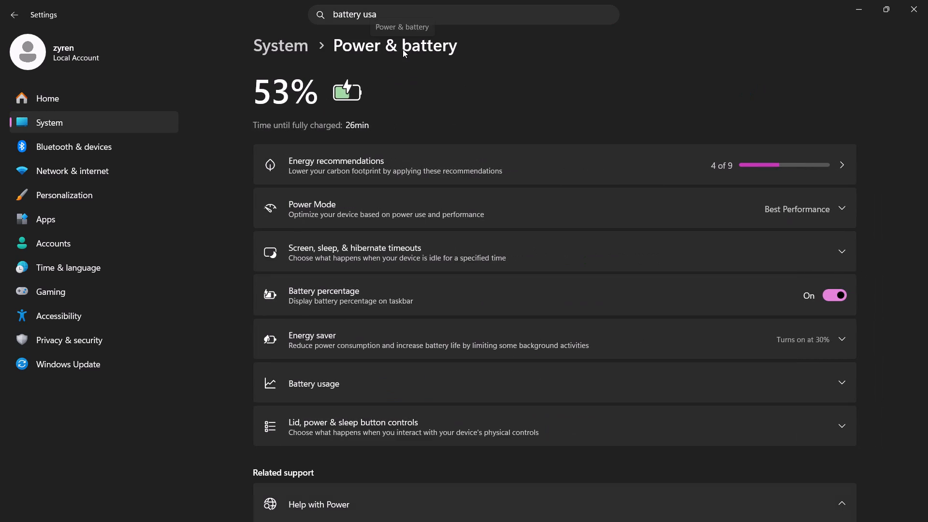
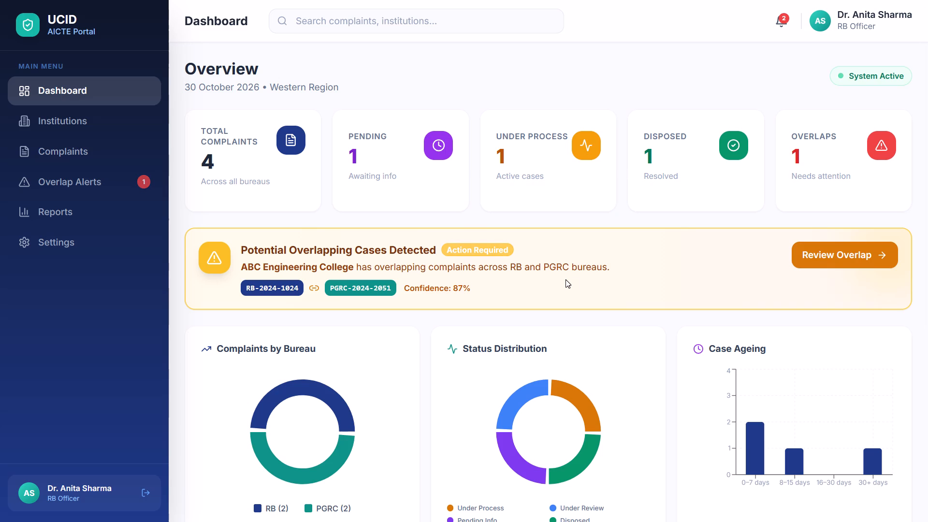
Open the overlap review for ABC Engineering College and examine the two cases, matching evidence analysis and officer decision options.
left_click(873, 255)
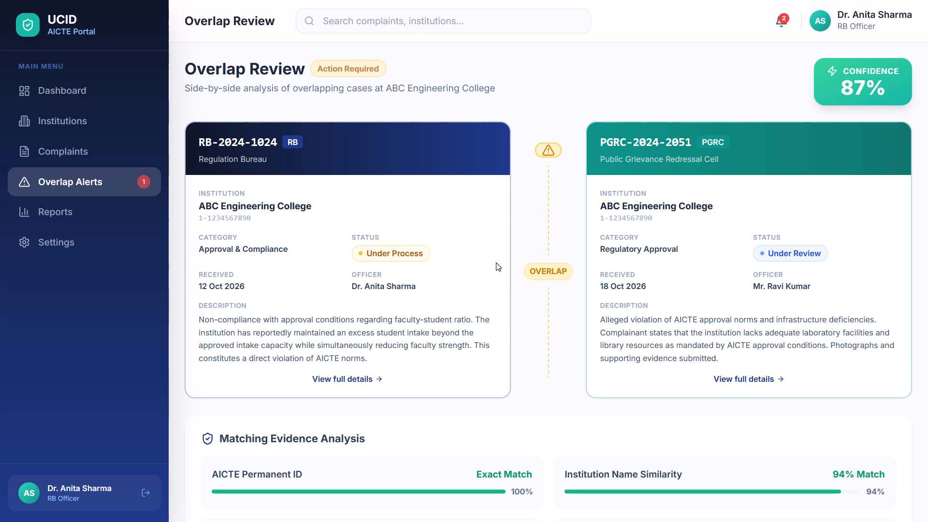
scroll(662, 268, "down", 1)
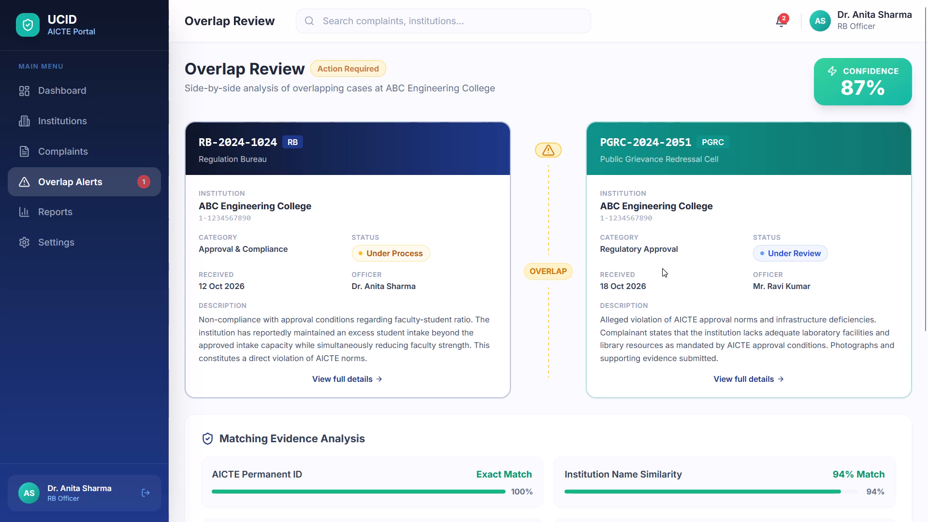
scroll(662, 268, "down", 2)
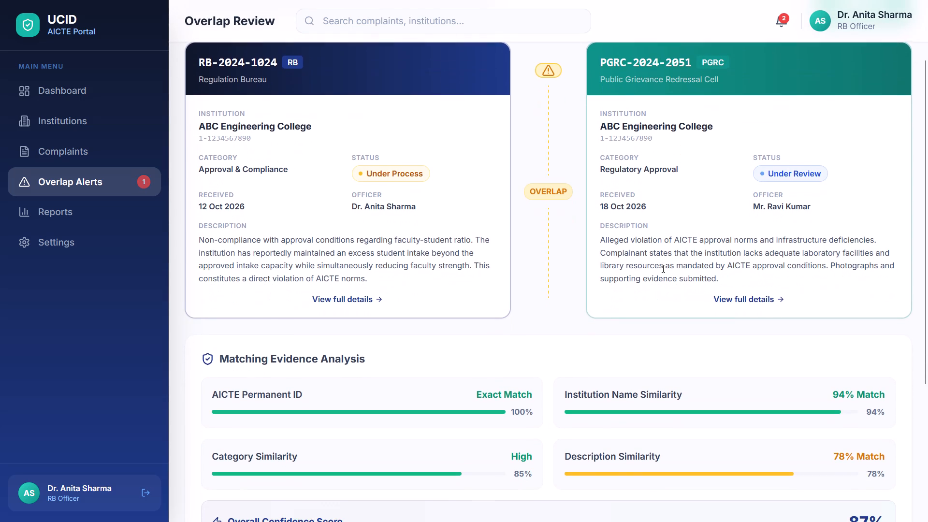
scroll(662, 268, "down", 1)
scroll(522, 268, "down", 3)
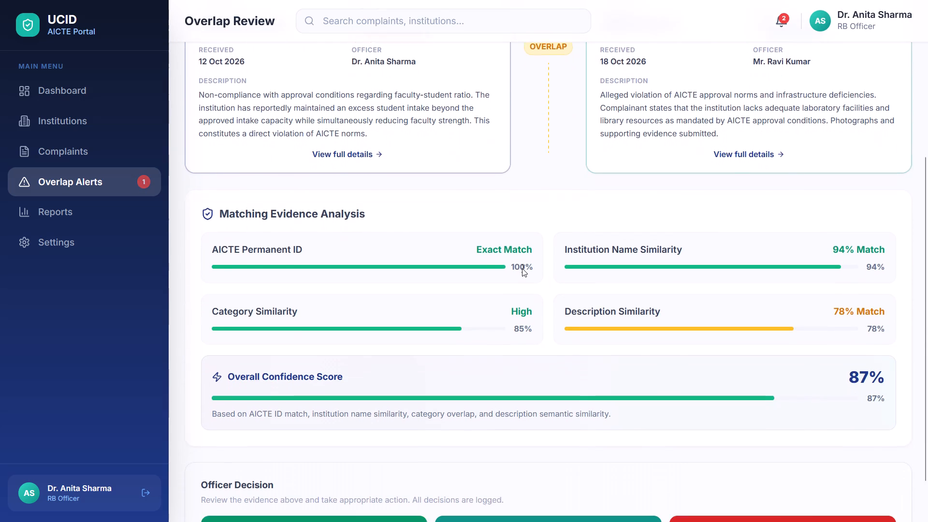
scroll(522, 268, "down", 2)
scroll(522, 268, "up", 3)
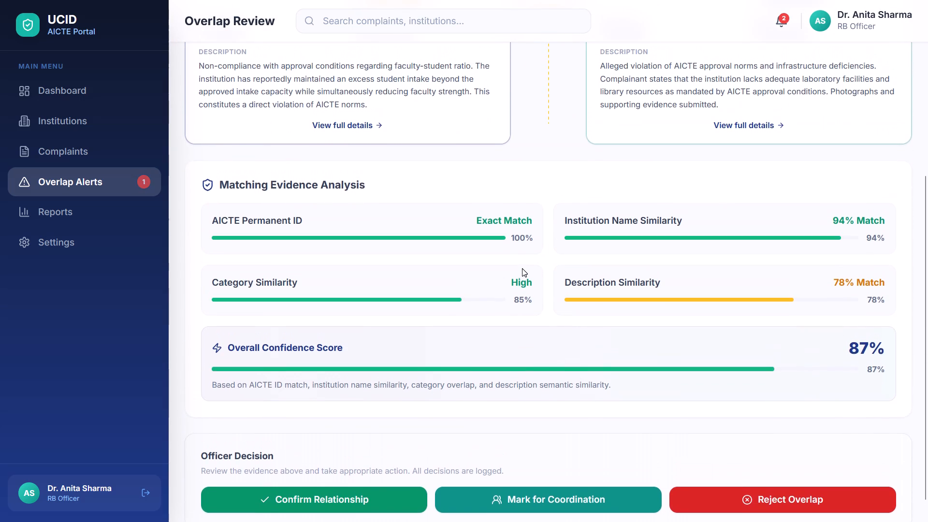
scroll(522, 268, "up", 4)
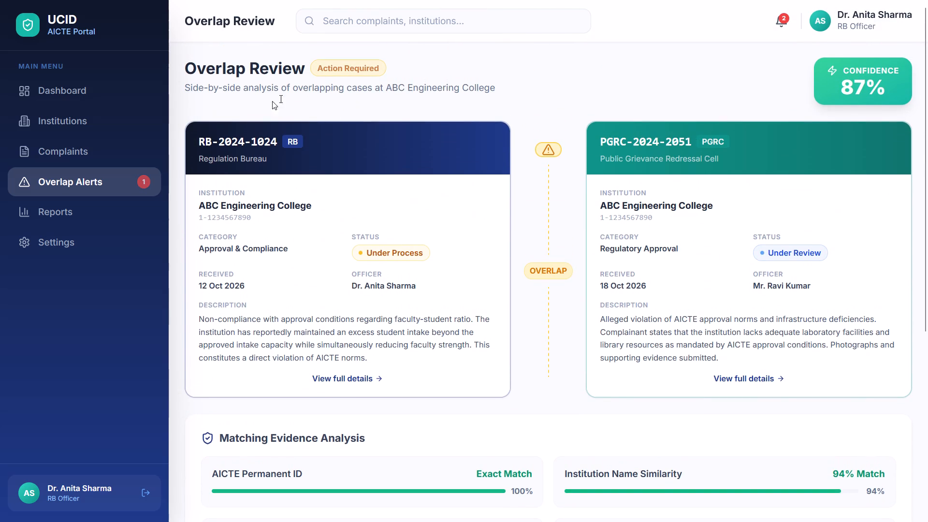
Open the ABC Engineering College profile from the registered institutions and examine its institution details and complaint summary.
left_click(76, 121)
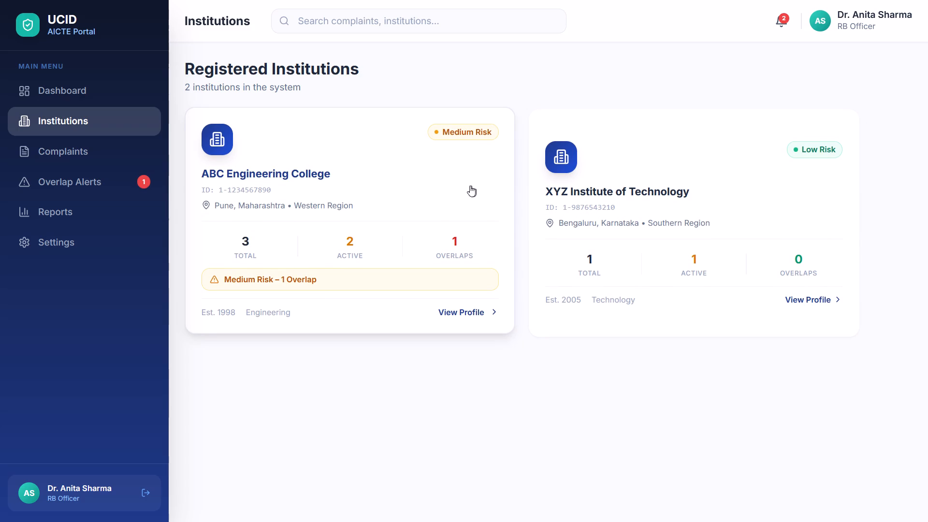
left_click(344, 161)
scroll(424, 254, "down", 1)
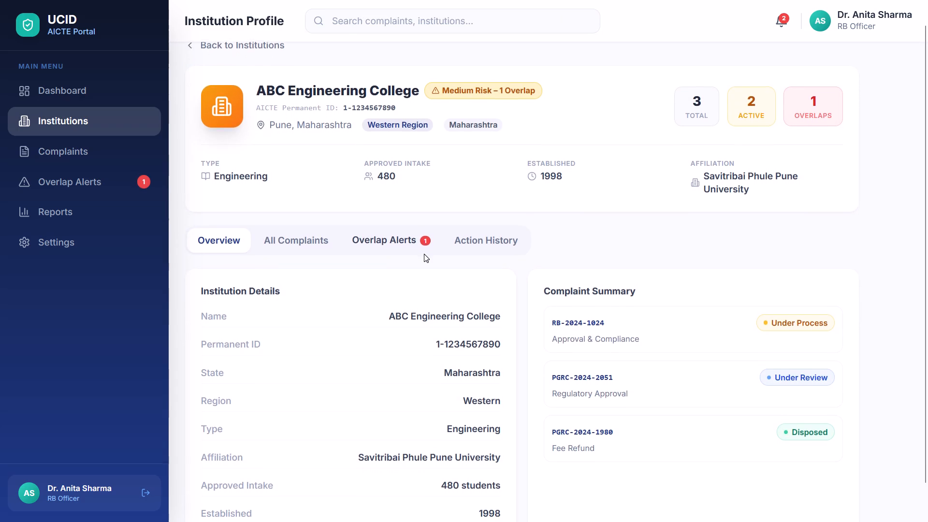
scroll(424, 254, "down", 2)
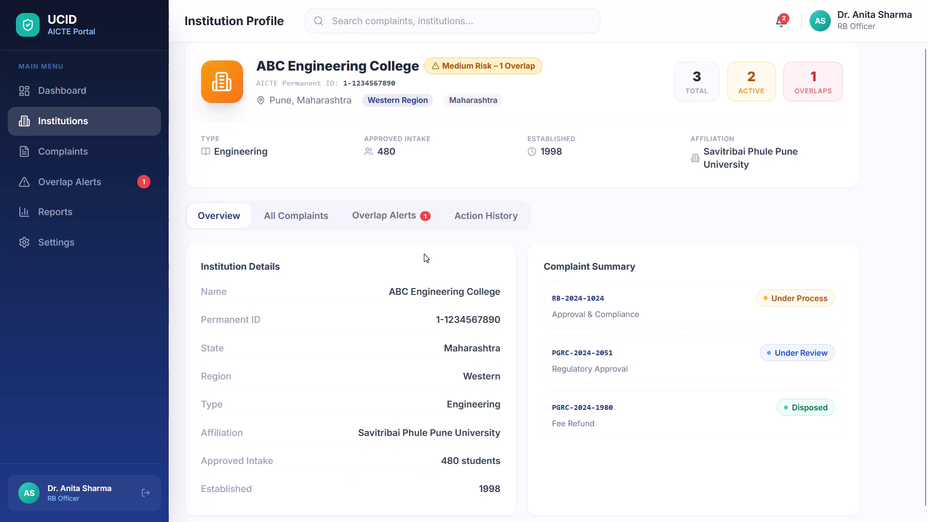
scroll(424, 254, "down", 1)
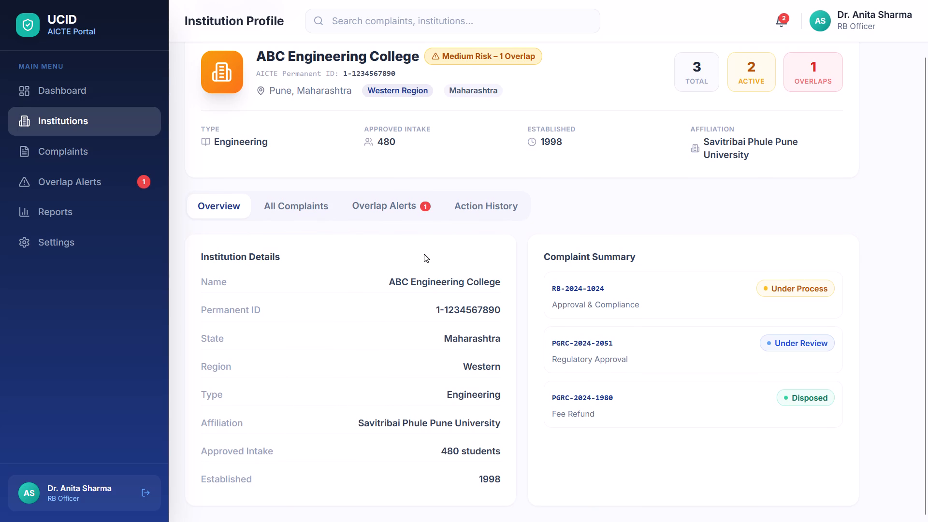
scroll(424, 254, "down", 3)
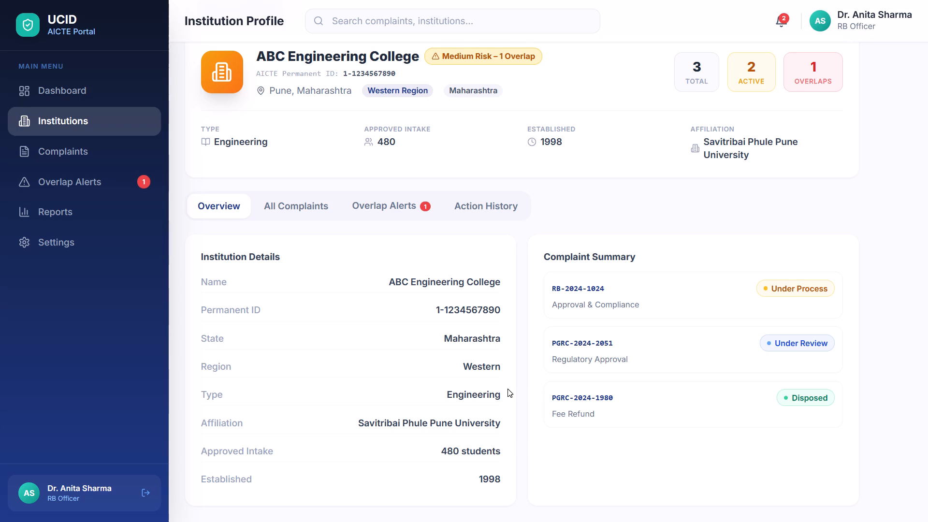
scroll(531, 395, "up", 6)
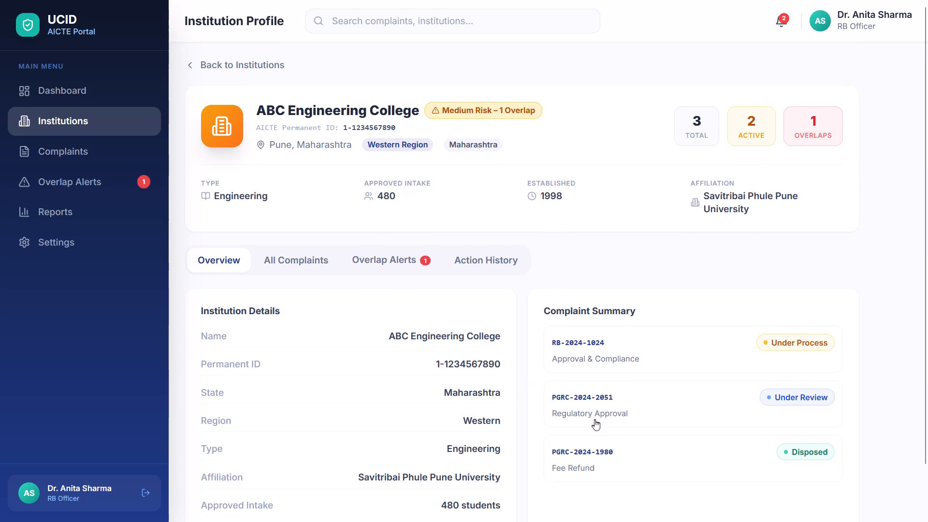
scroll(506, 384, "down", 4)
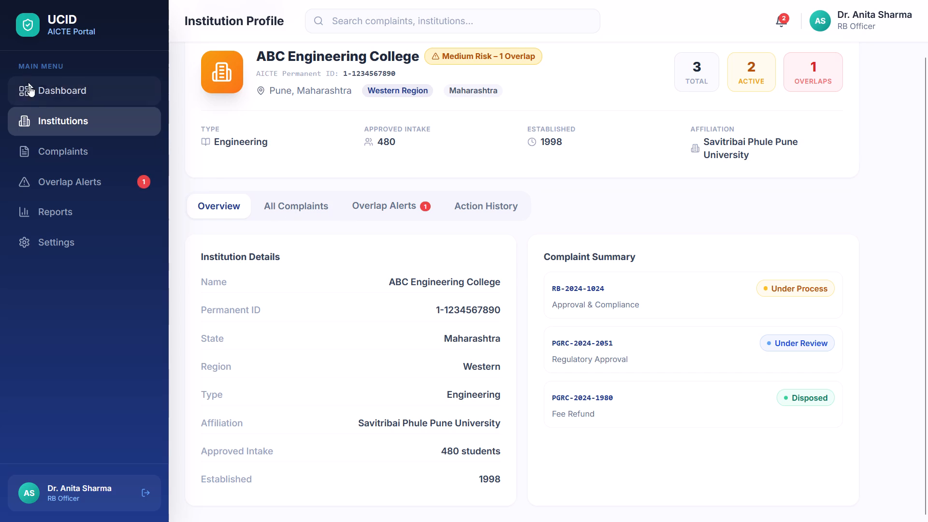
Open the portal's Reports page and review the complaint trend, bureau and status charts and the downloadable reports.
left_click(74, 209)
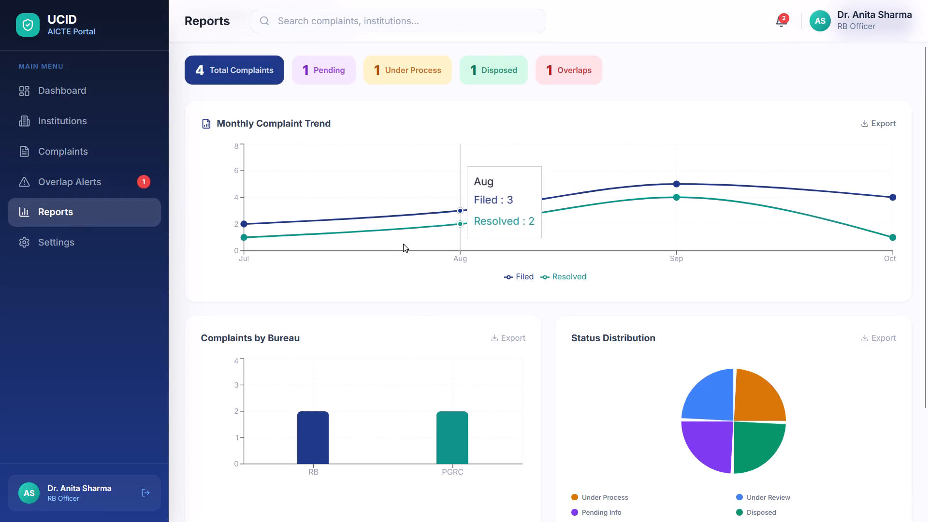
scroll(403, 244, "down", 1)
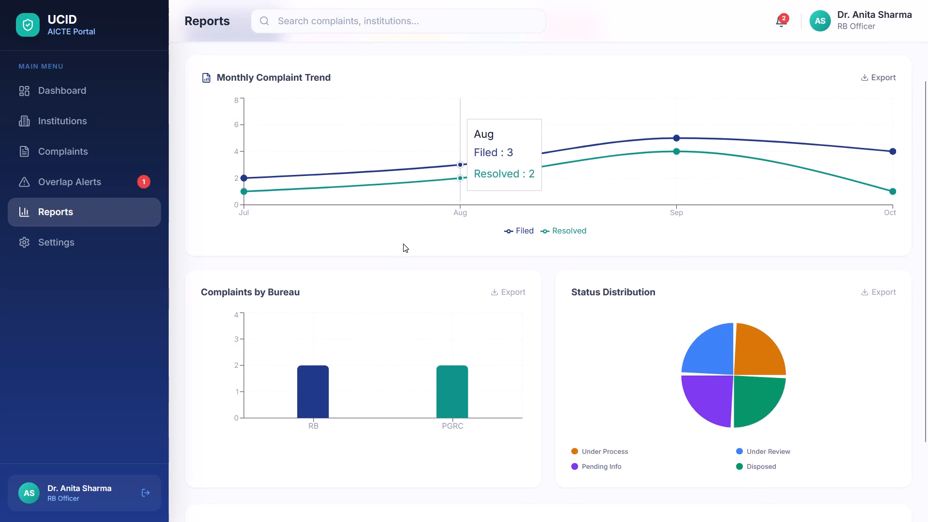
scroll(403, 244, "down", 1)
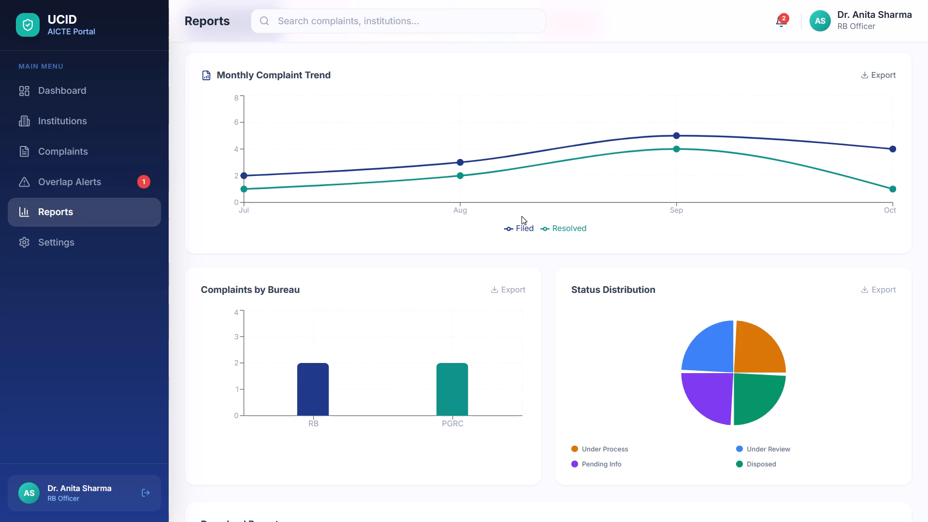
scroll(498, 248, "down", 1)
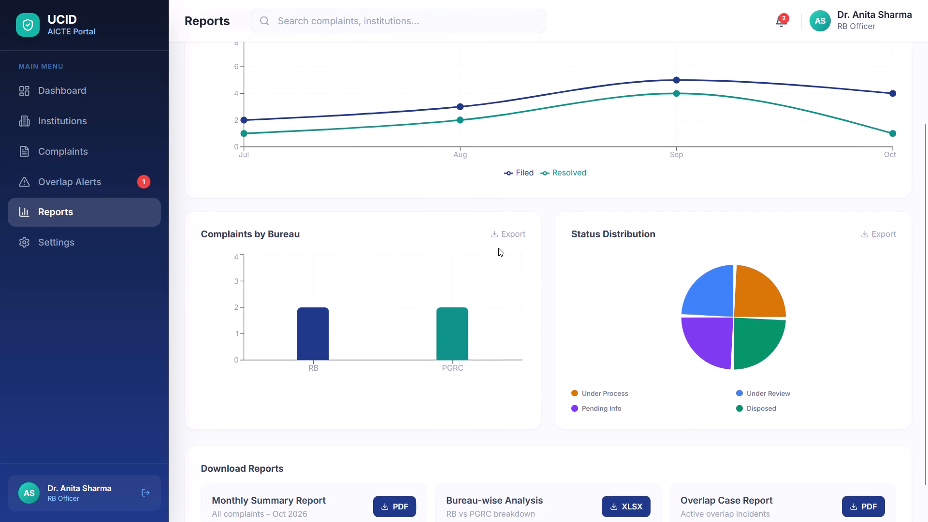
scroll(498, 248, "down", 1)
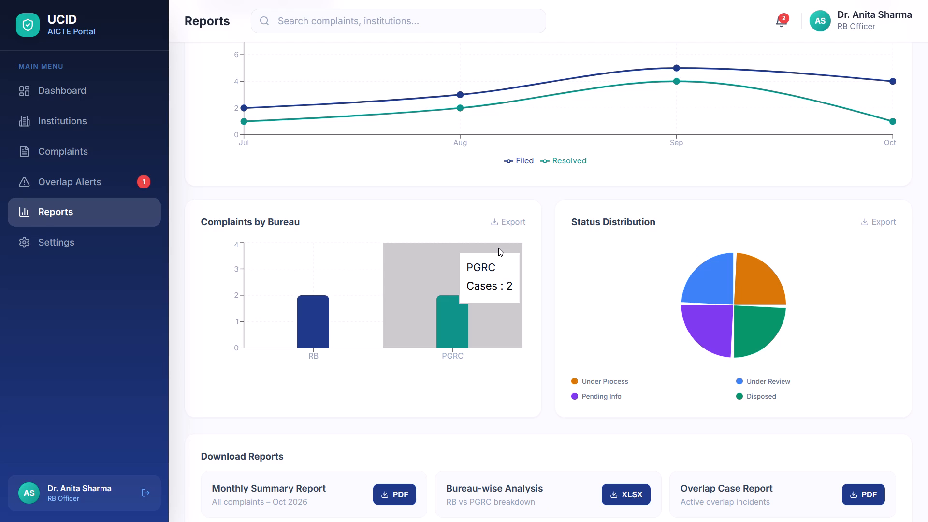
scroll(534, 294, "down", 3)
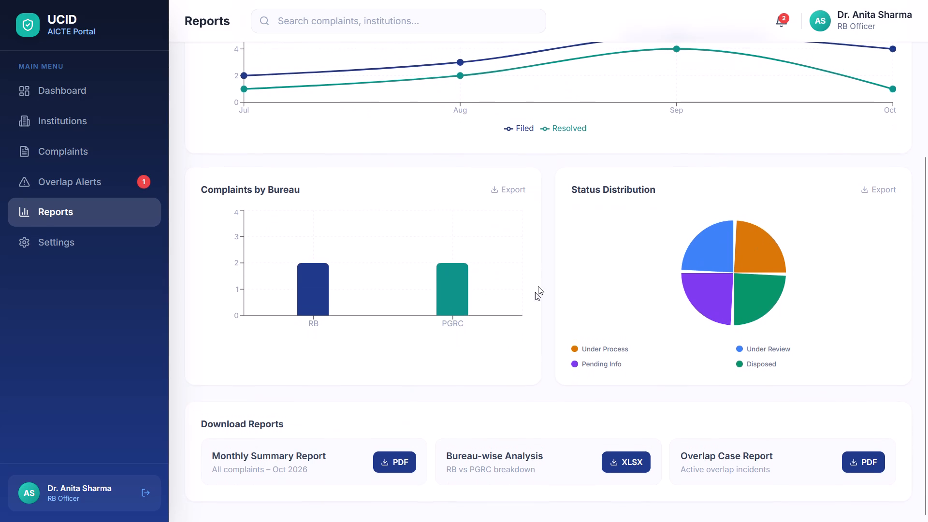
Switch to OBS Studio and stop the screen recording.
key("alt+Tab")
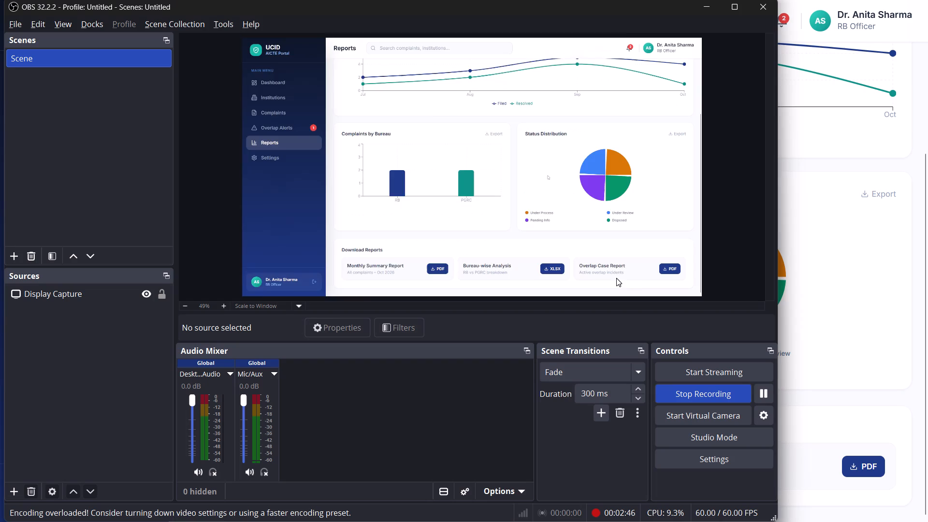
left_click(699, 394)
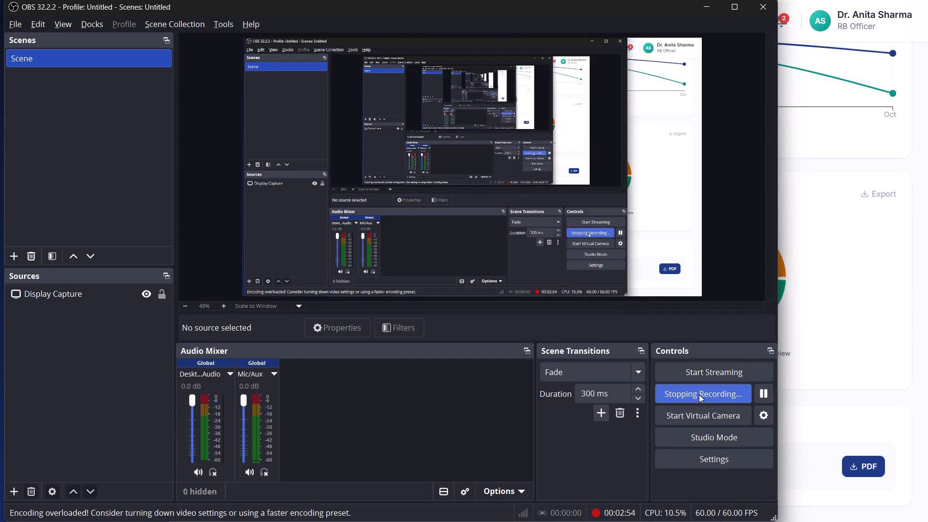
key("alt+Tab")
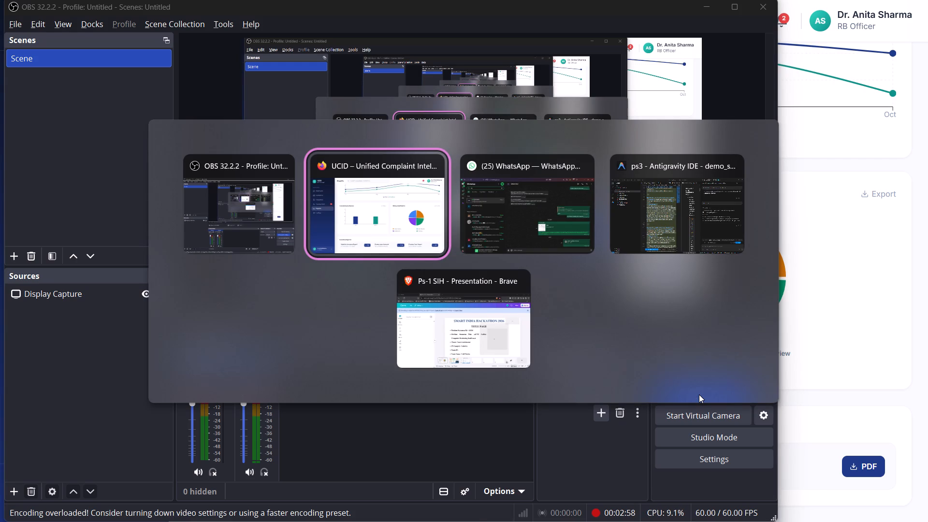
key("alt+Tab")
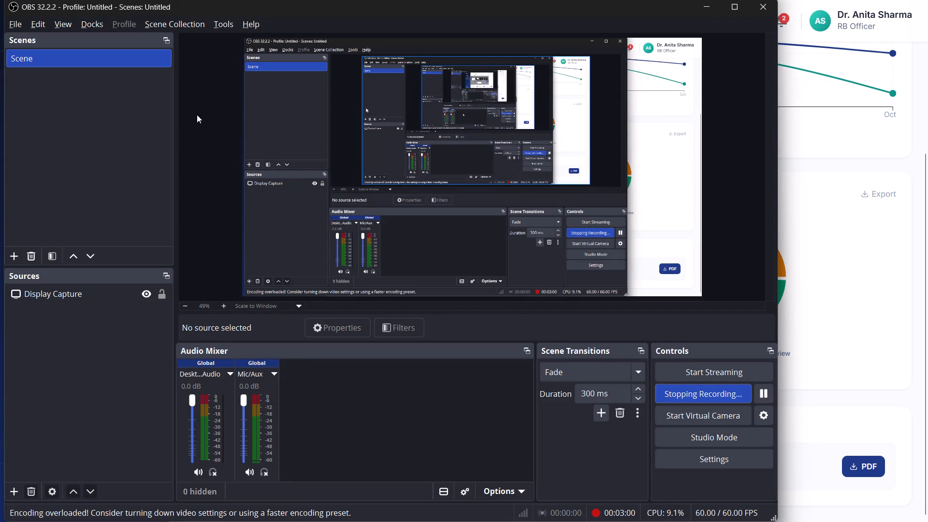
Show the folder where OBS Studio saves its recordings.
left_click(20, 27)
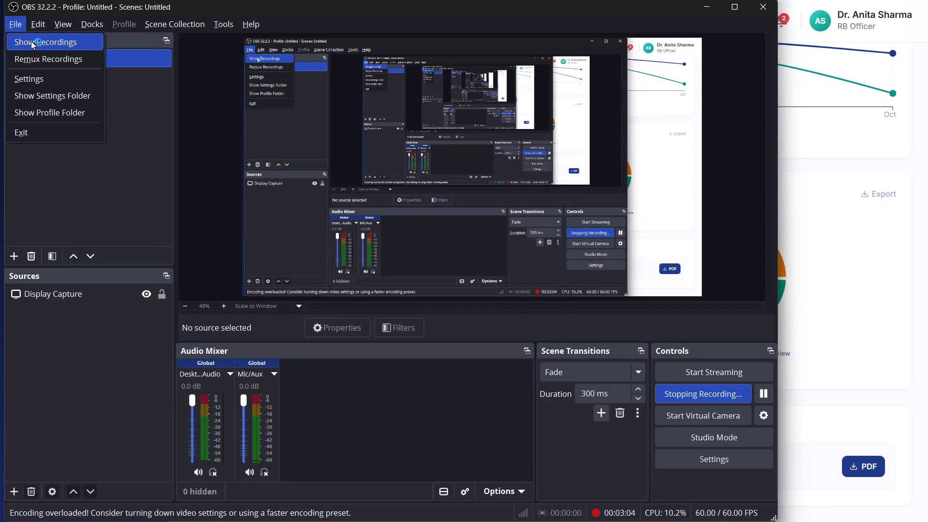
left_click(31, 41)
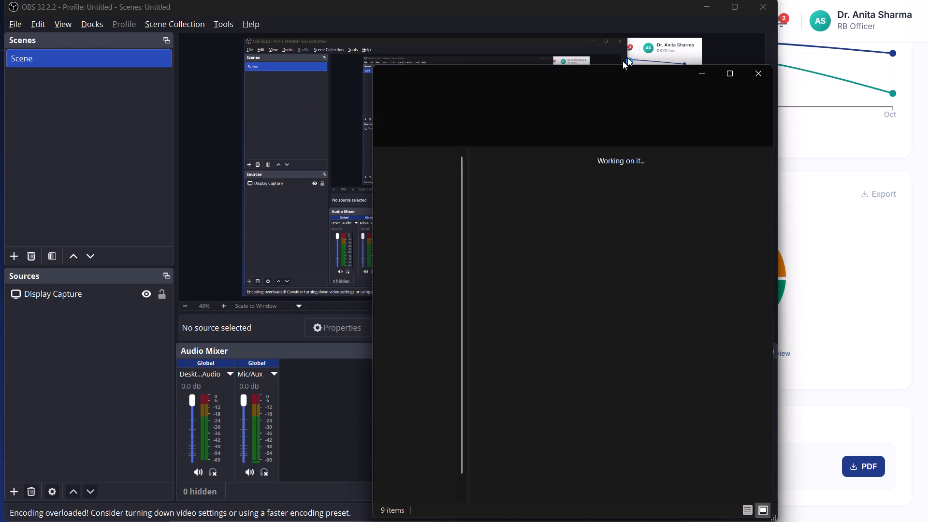
Try to close OBS Studio.
left_click(761, 2)
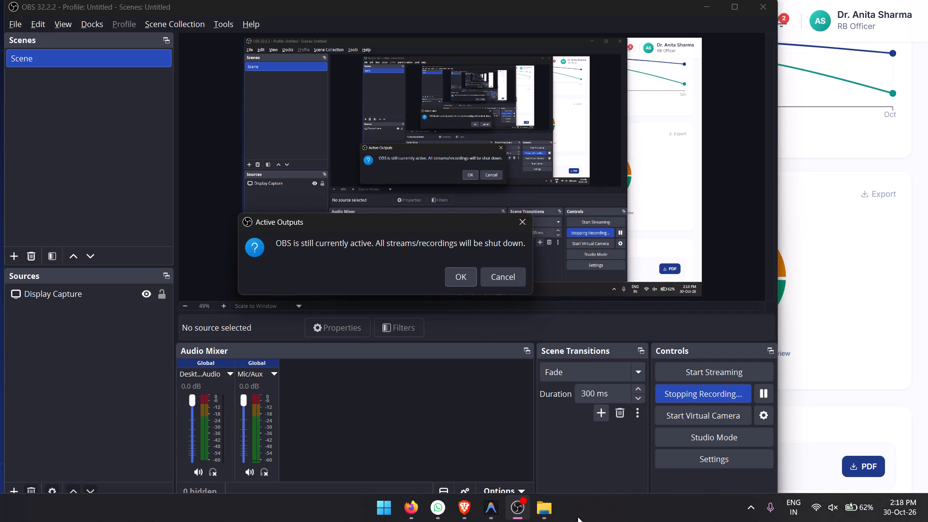
left_click(539, 514)
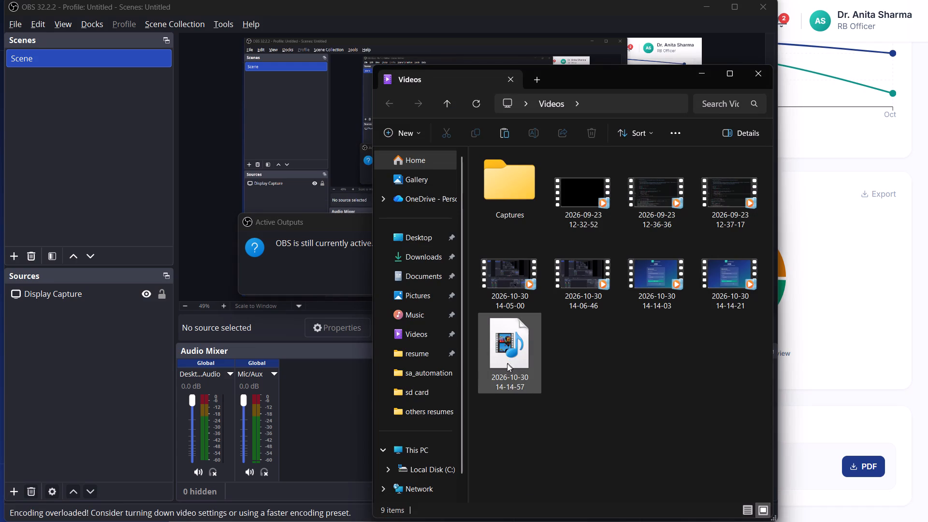
double_click(508, 367)
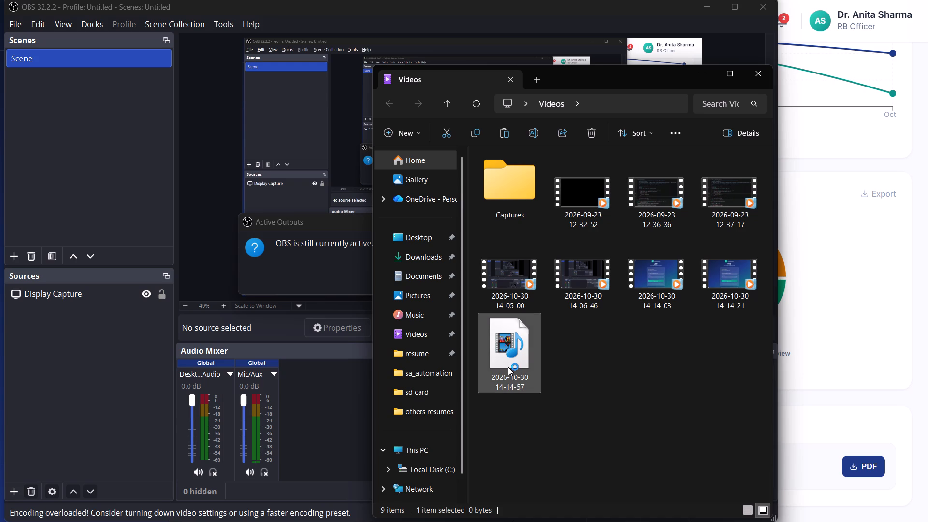
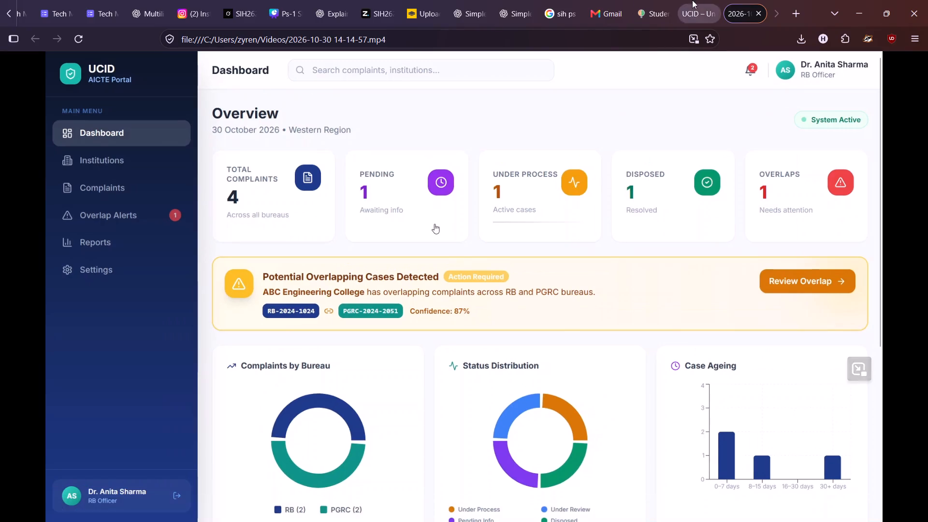
Open YouTube in a new browser tab and start a new video upload.
scroll(694, 195, "up", 2)
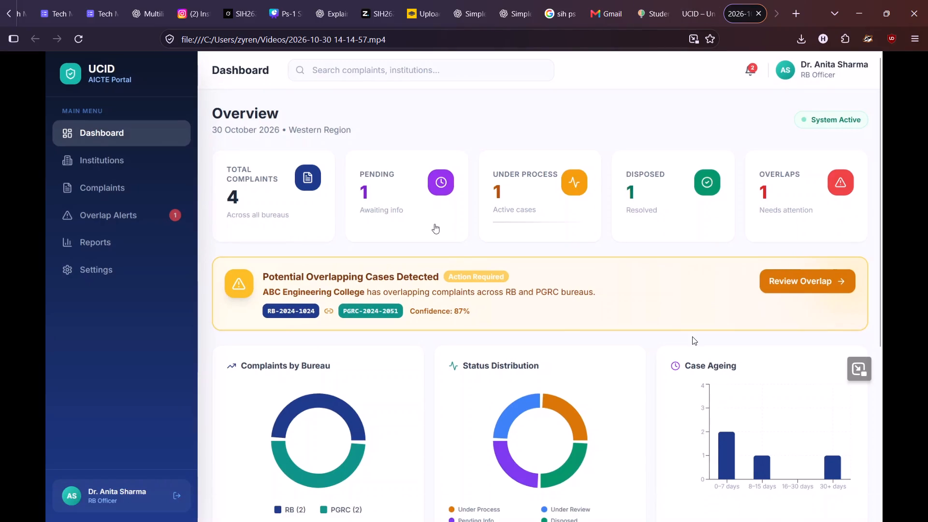
left_click(793, 16)
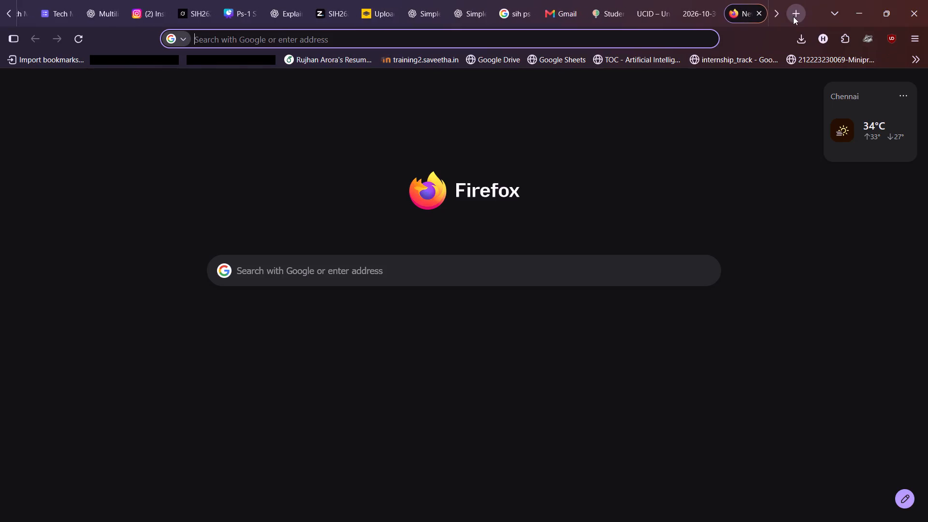
left_click(476, 36)
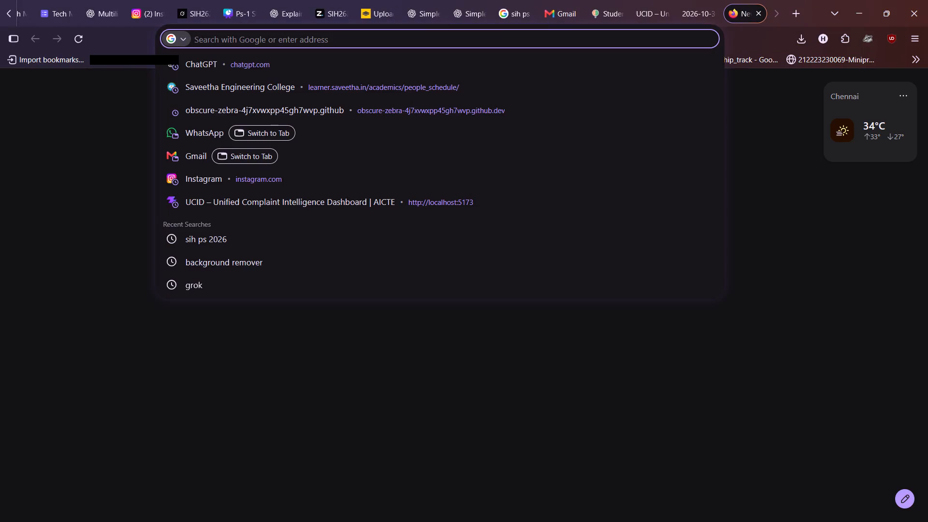
key("y")
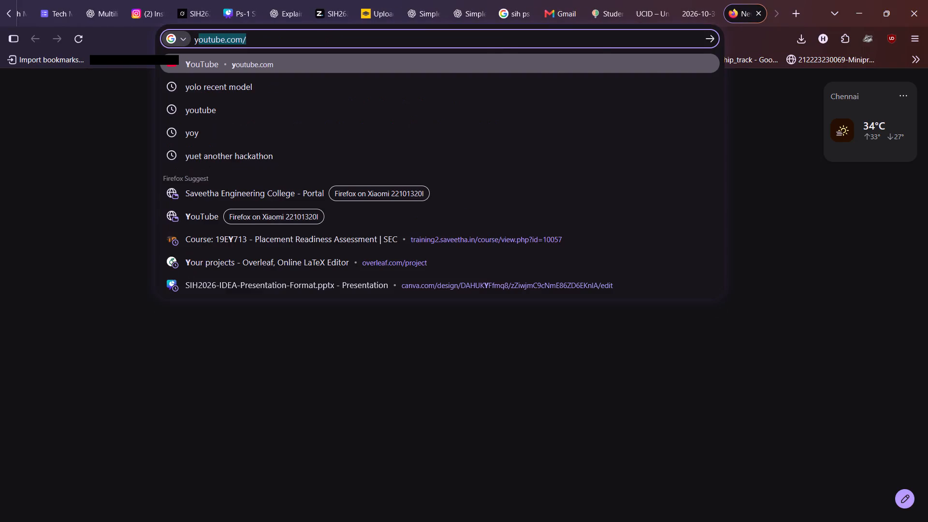
key("Return")
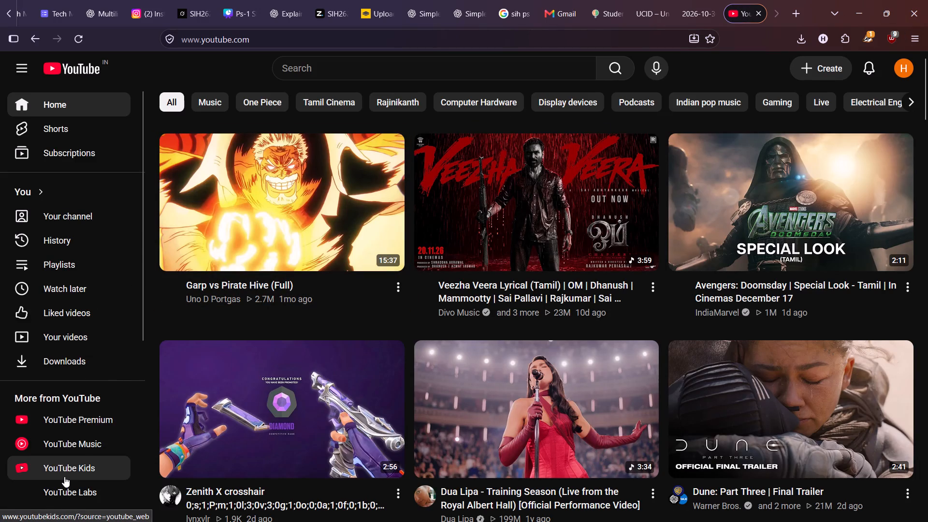
left_click(899, 66)
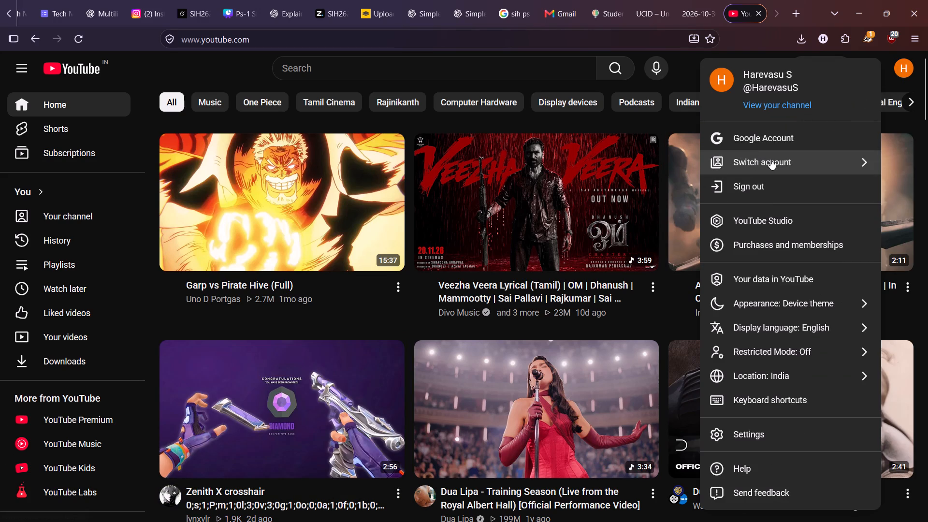
left_click(681, 78)
left_click(820, 72)
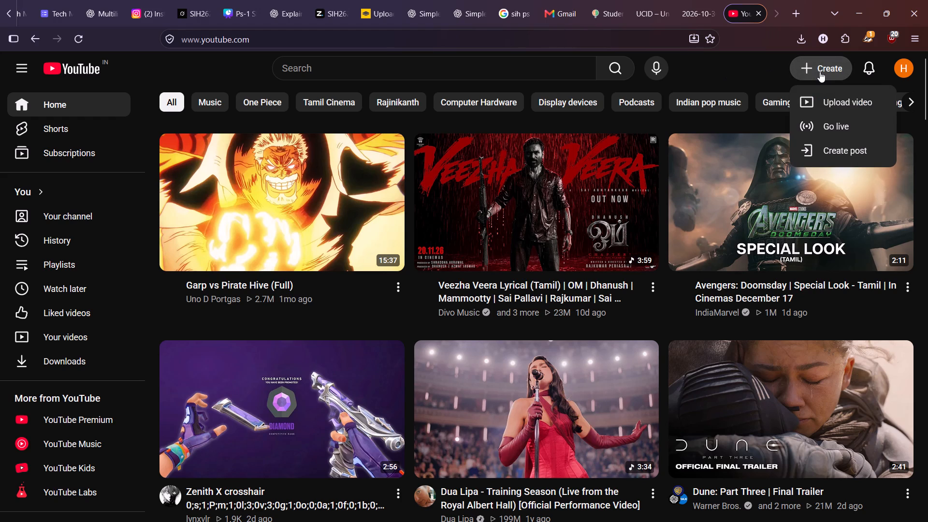
left_click(834, 107)
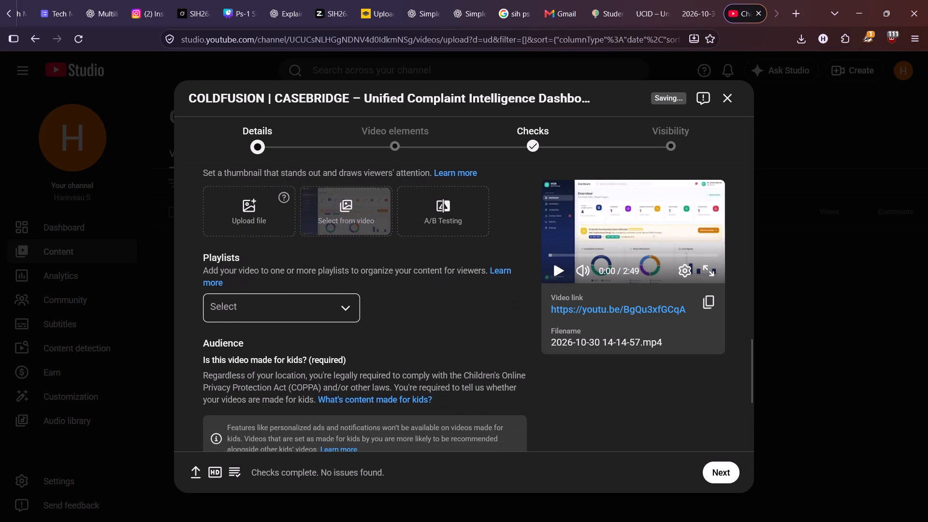
scroll(294, 313, "up", 1)
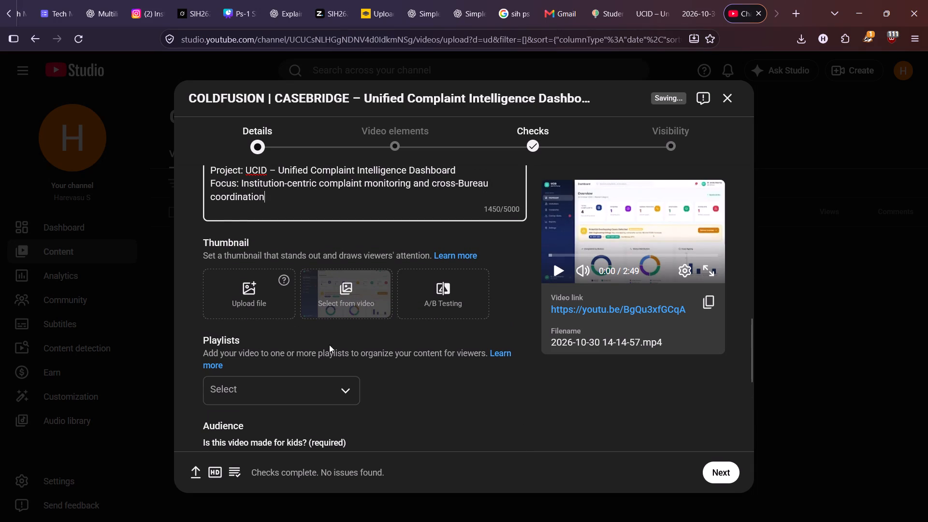
Look through the video's remaining detail settings, including the playlist choices, audience question and age restriction options.
scroll(260, 339, "down", 1)
left_click(260, 338)
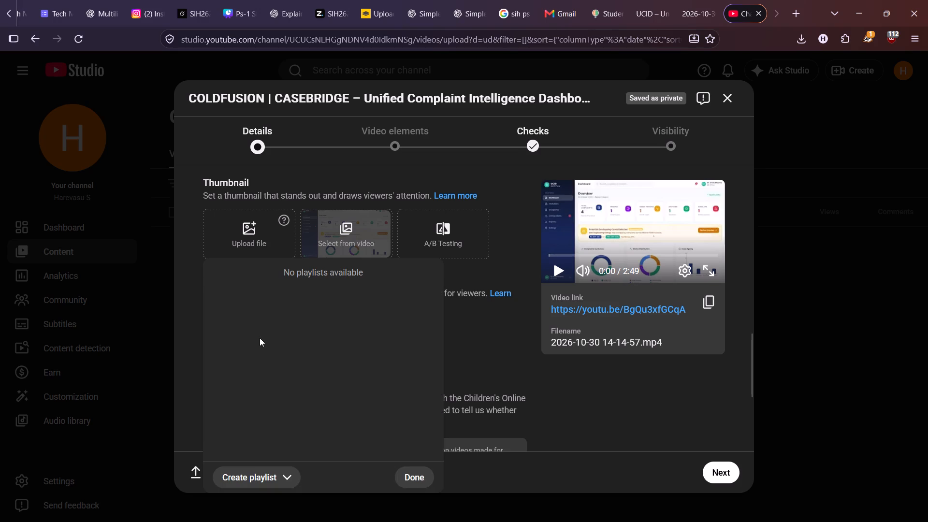
left_click(491, 347)
scroll(377, 364, "down", 2)
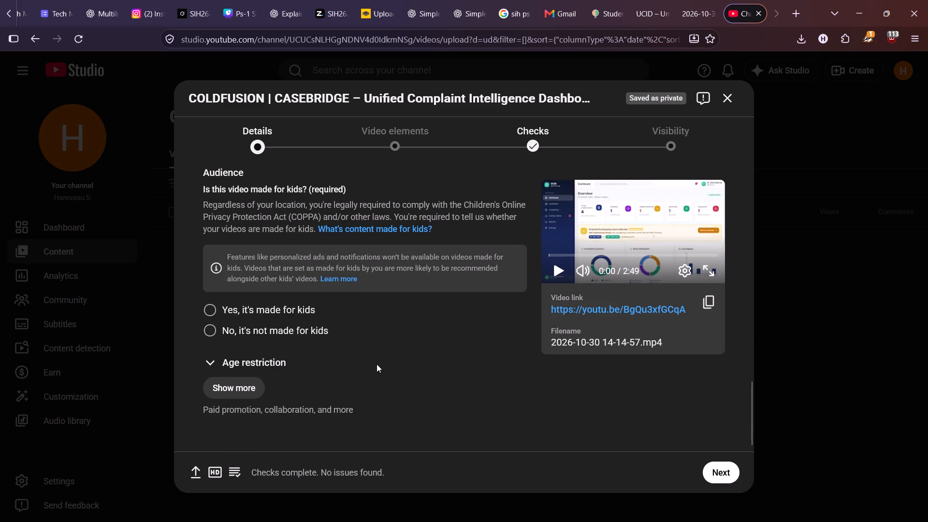
scroll(377, 364, "down", 1)
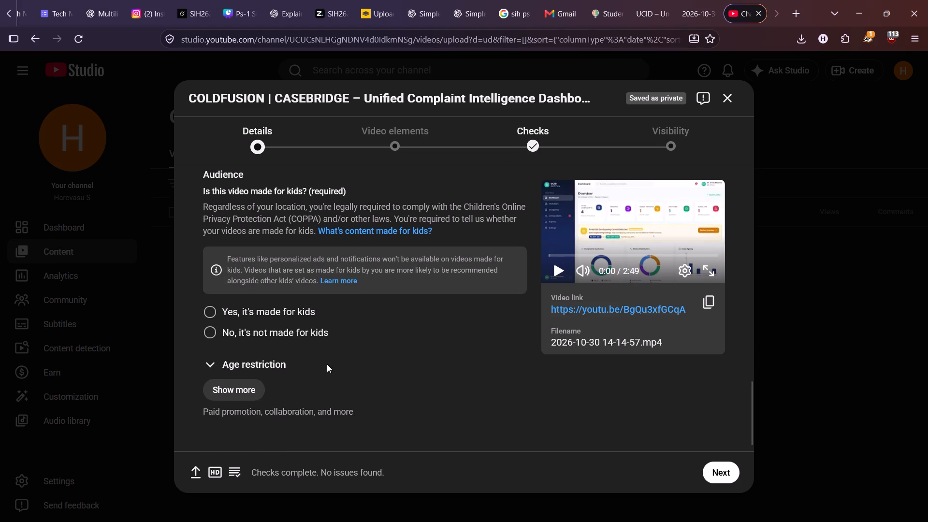
left_click(207, 364)
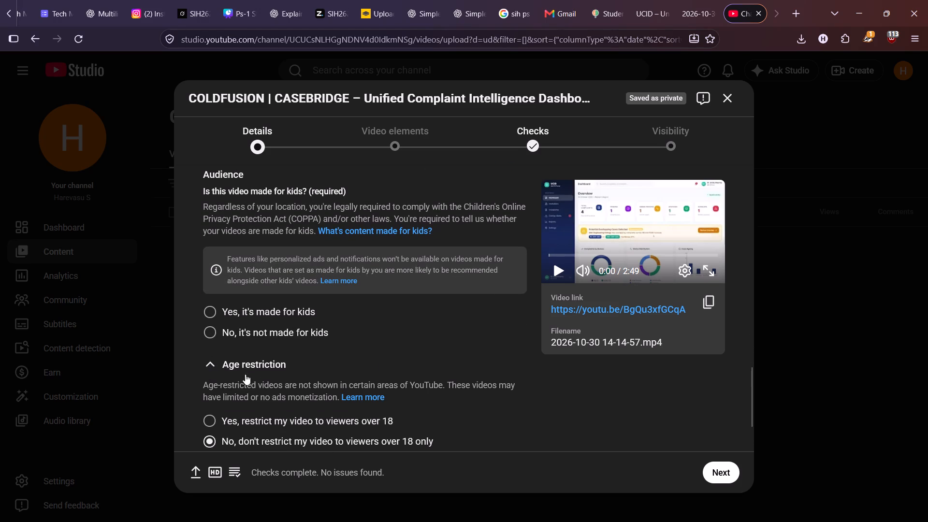
scroll(268, 383, "down", 4)
scroll(268, 383, "up", 4)
Copy the uploaded video's link to the clipboard.
triple_click(712, 299)
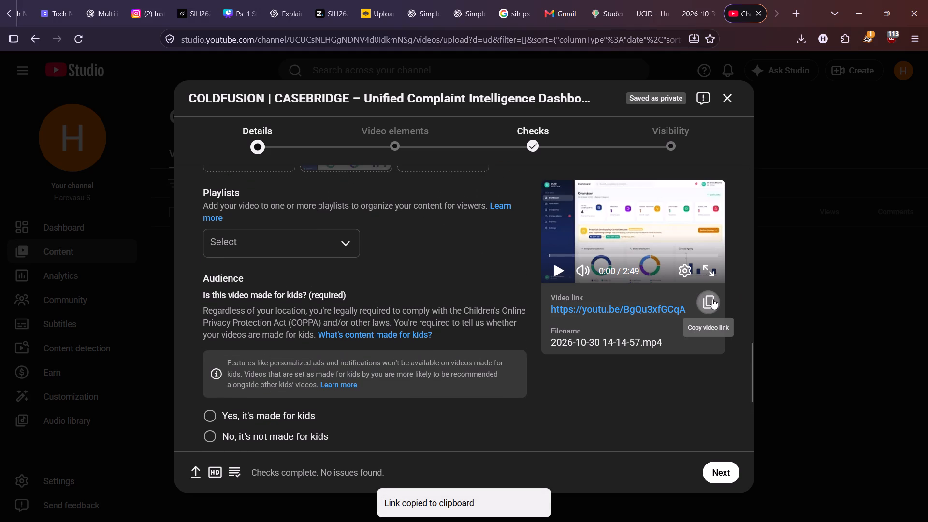
left_click(708, 301)
Answer the required audience question with "No, it's not made for kids".
left_click(726, 471)
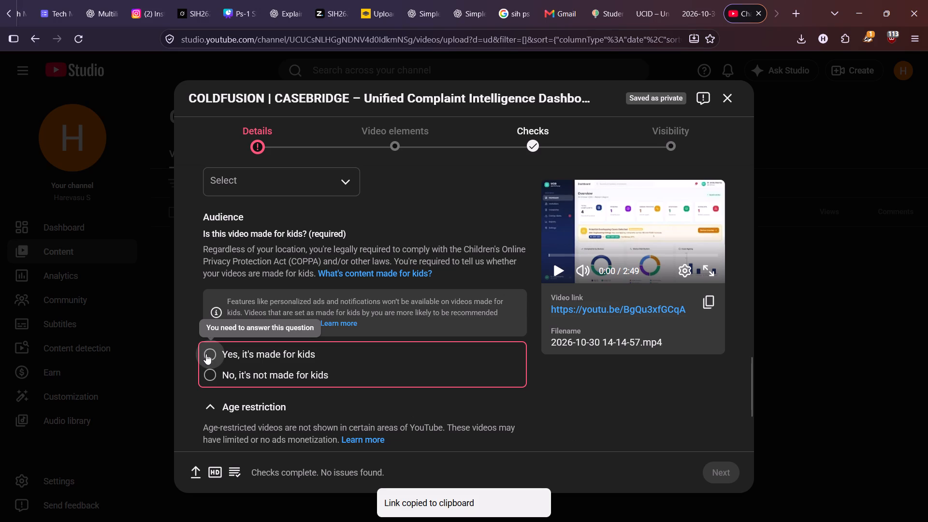
left_click(208, 373)
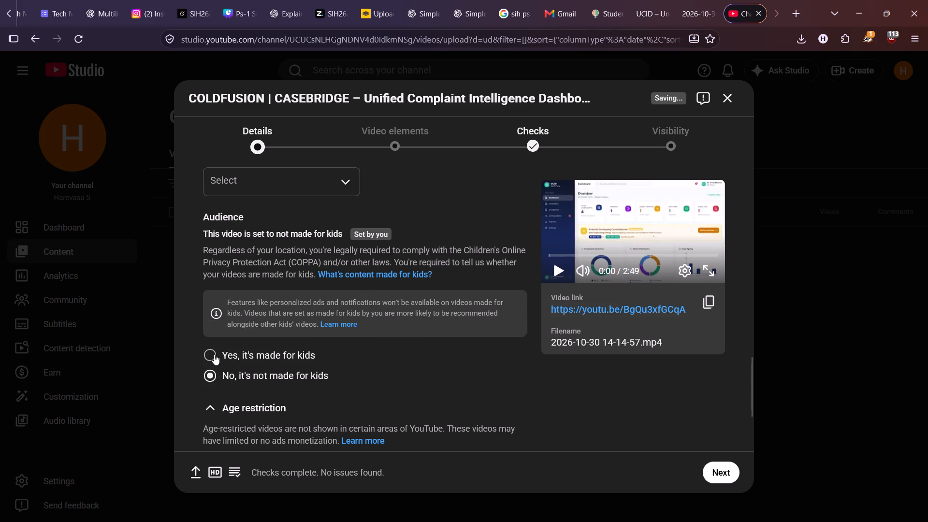
left_click(206, 353)
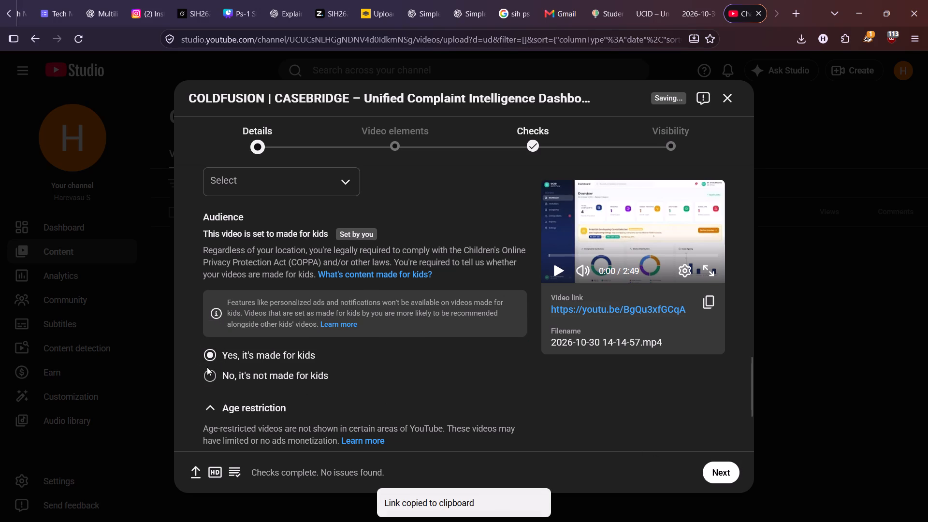
left_click(207, 377)
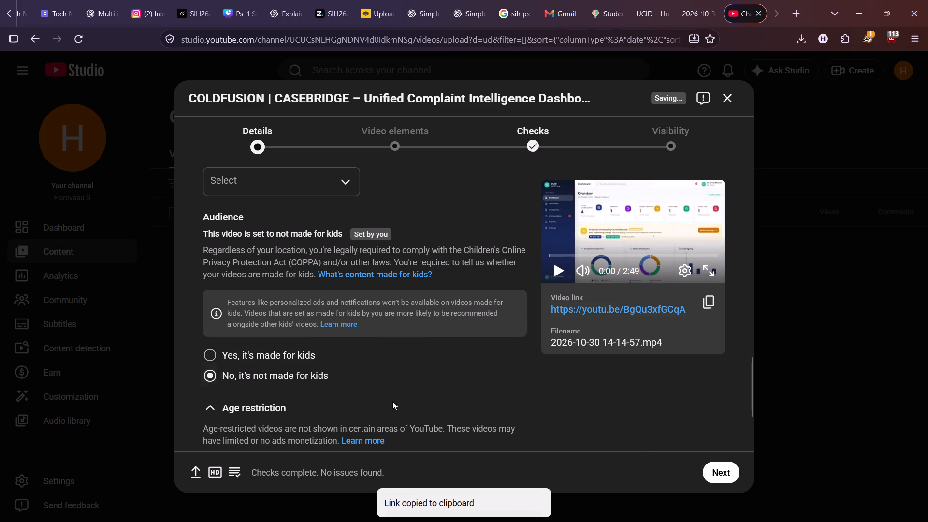
Continue past the video elements and checks without additions, and set the video's visibility to Public.
left_click(716, 472)
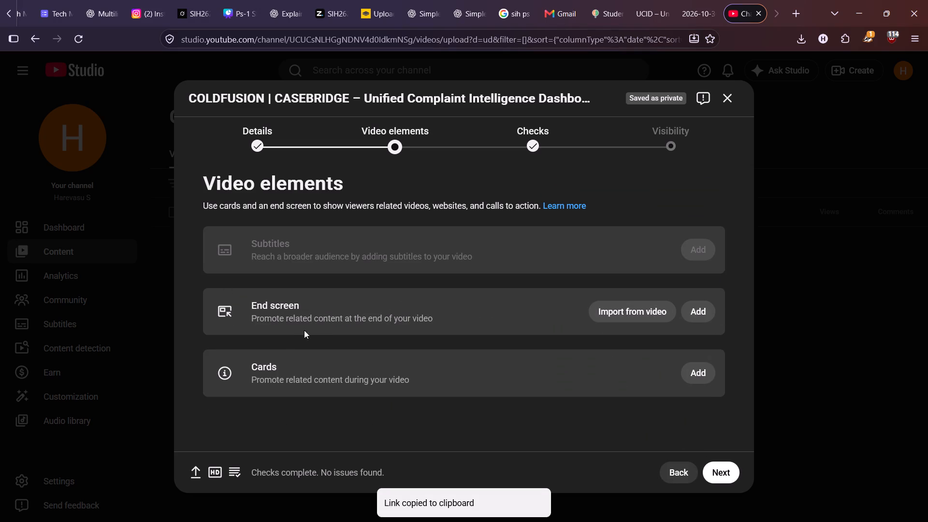
scroll(393, 303, "up", 1)
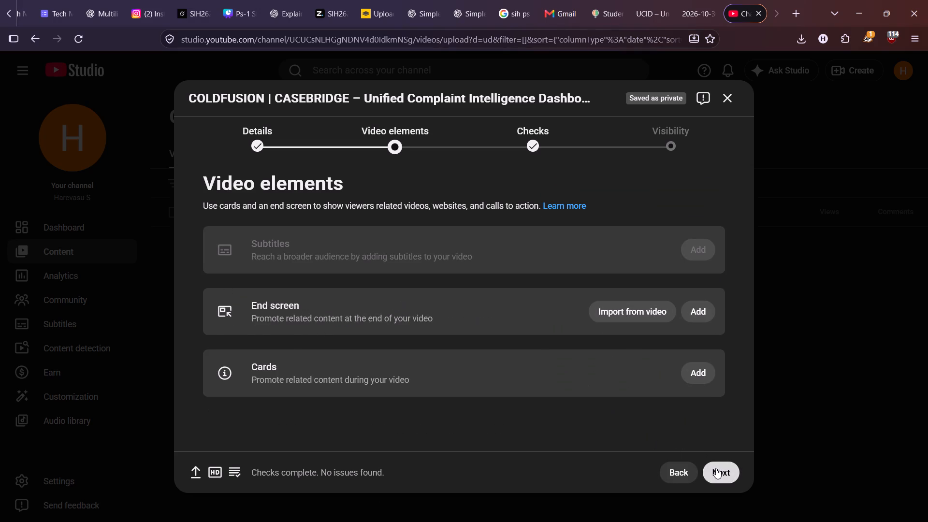
left_click(716, 468)
left_click(716, 468)
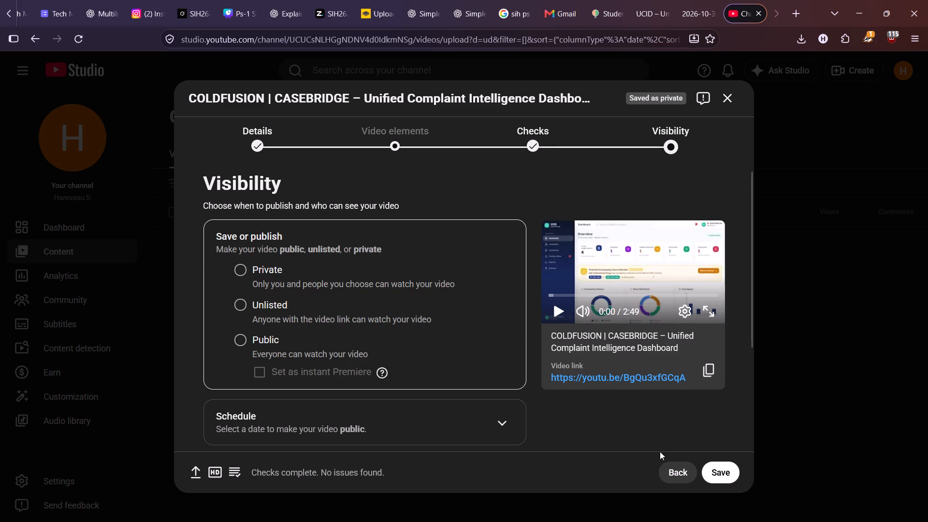
left_click(241, 340)
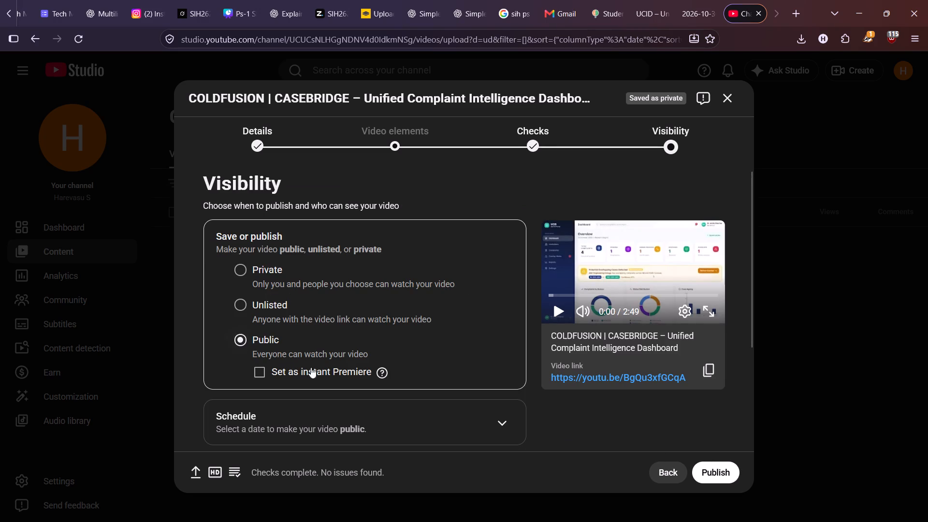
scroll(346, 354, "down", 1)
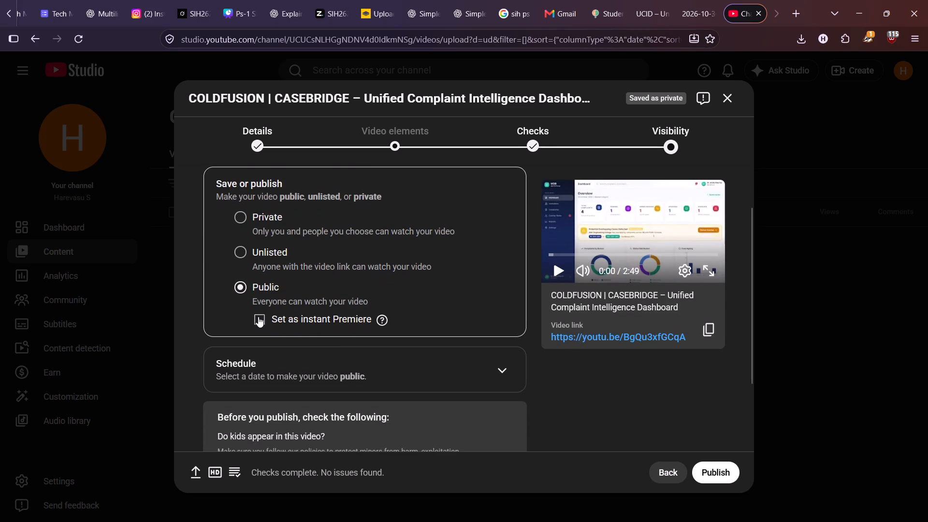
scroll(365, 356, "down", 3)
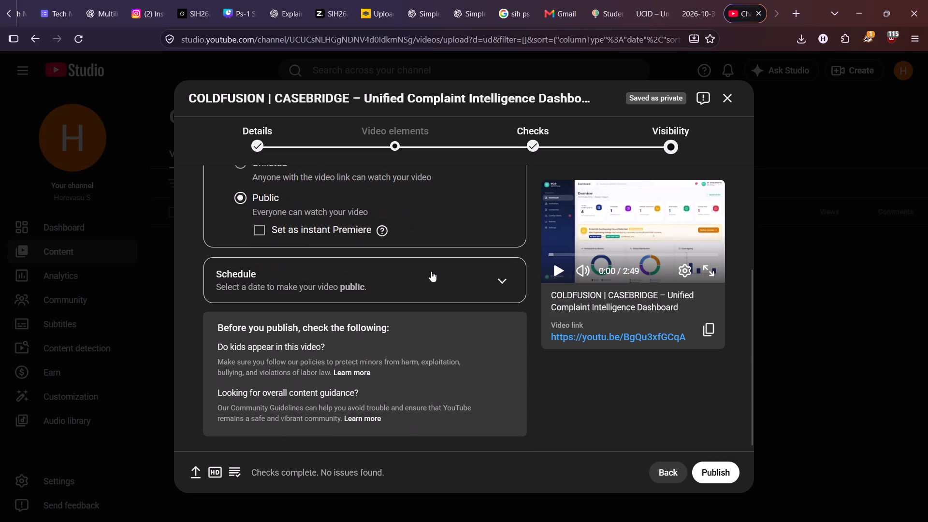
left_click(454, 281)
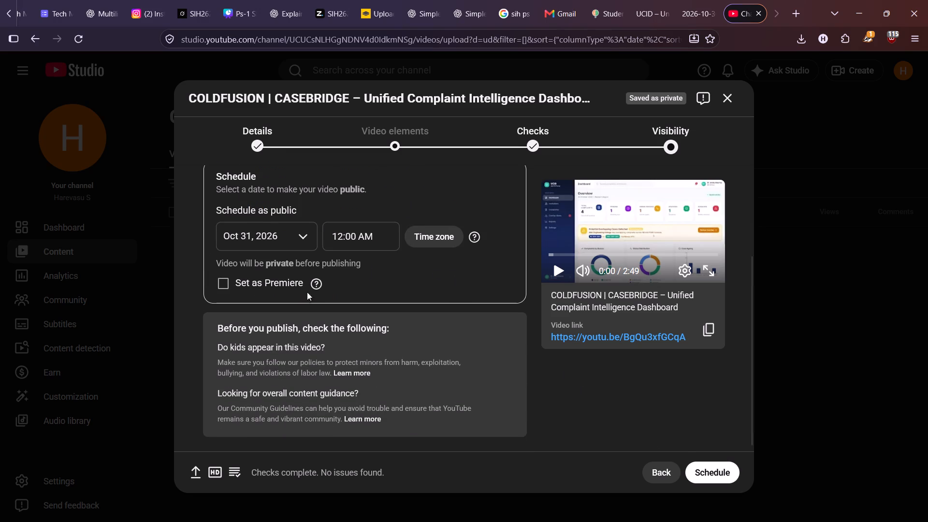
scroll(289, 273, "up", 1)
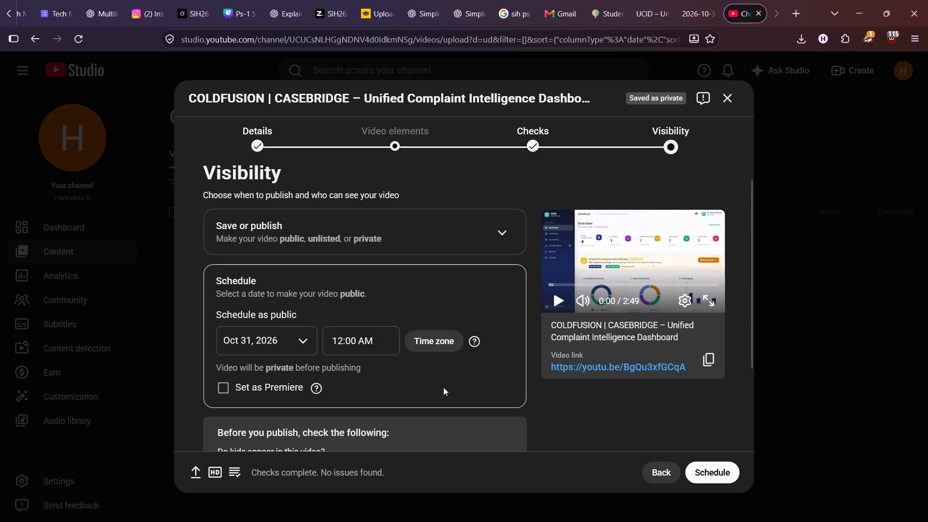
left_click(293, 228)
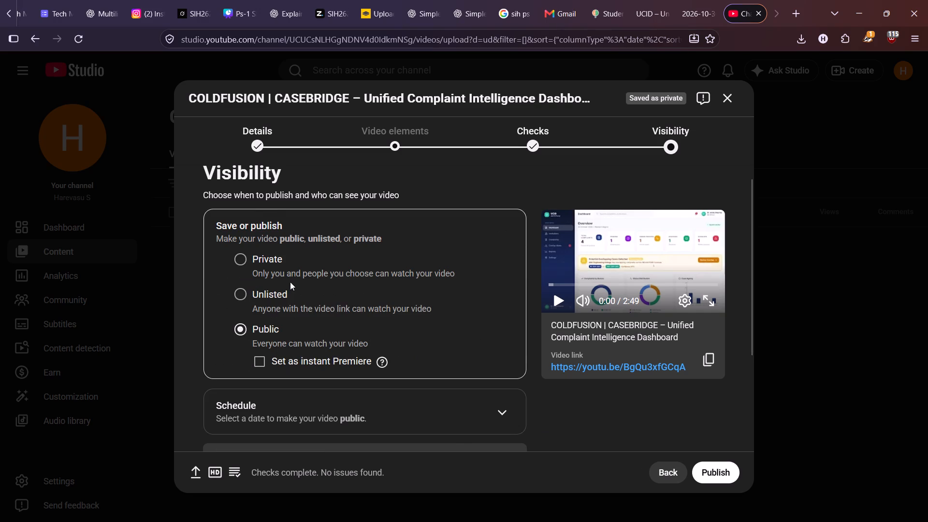
Publish the video immediately with Public visibility, without setting it as an instant Premiere.
scroll(290, 282, "down", 2)
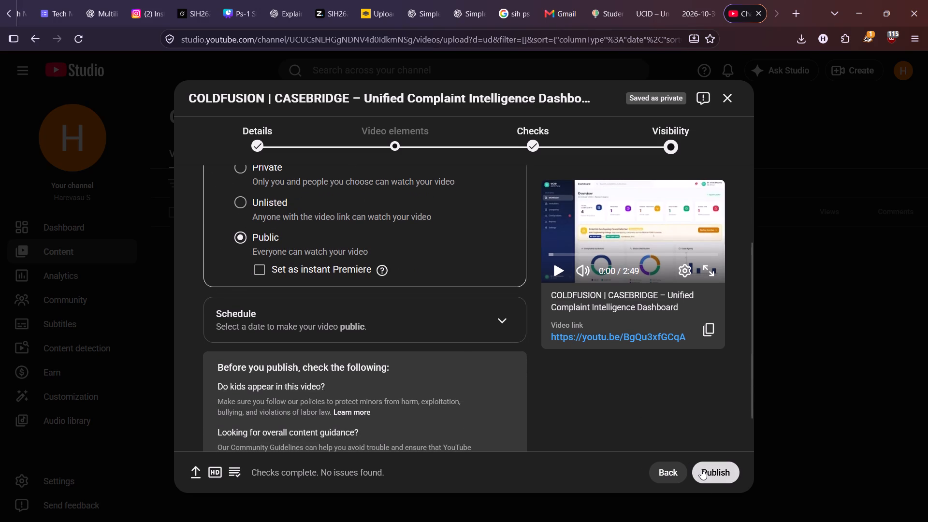
left_click(701, 469)
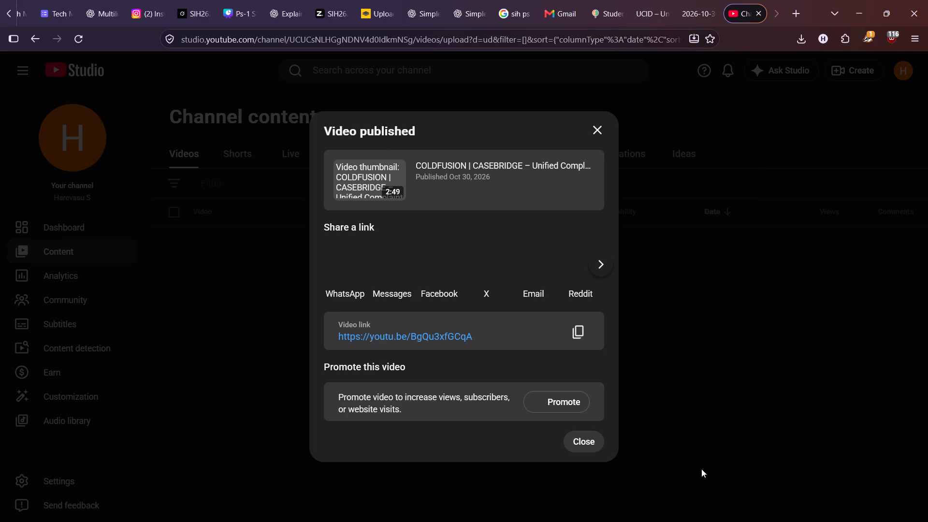
Copy the published video's link to the clipboard from the share options.
left_click(573, 332)
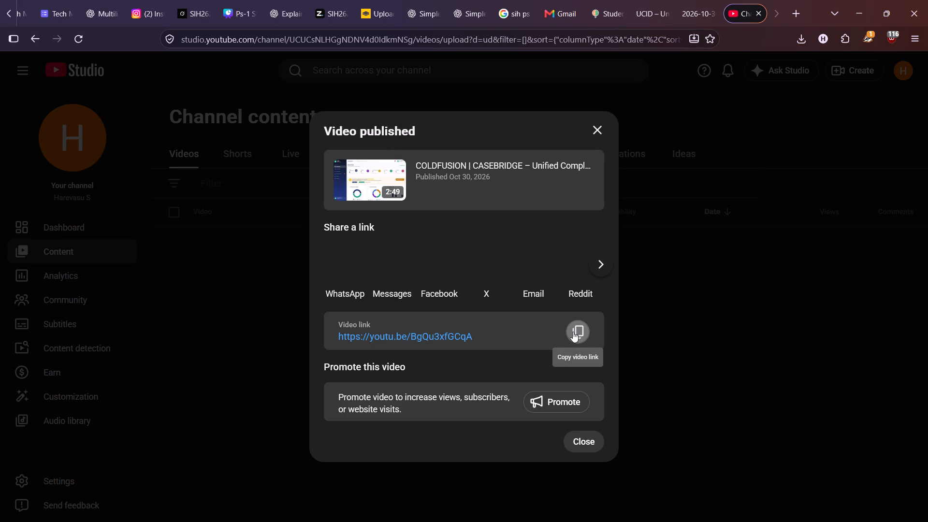
double_click(573, 332)
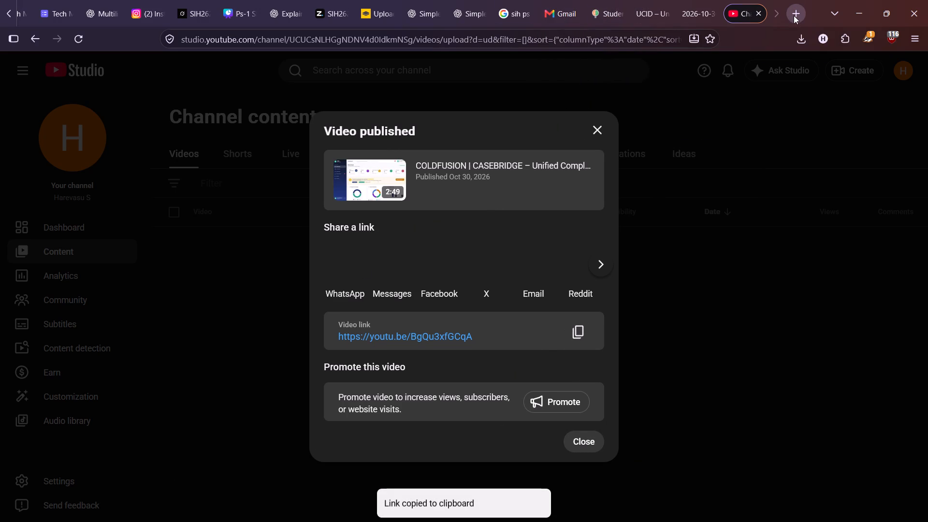
Try to open a separate browser window.
key("ctrl+shift+n")
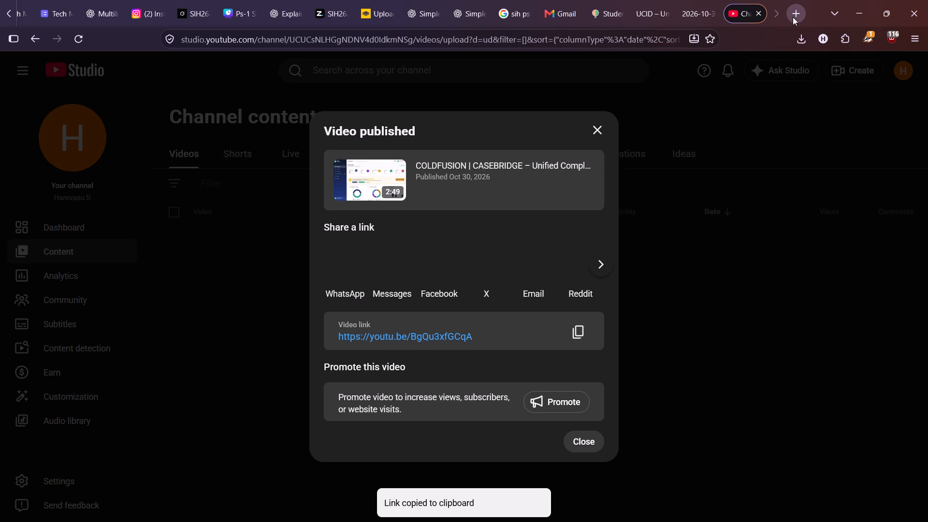